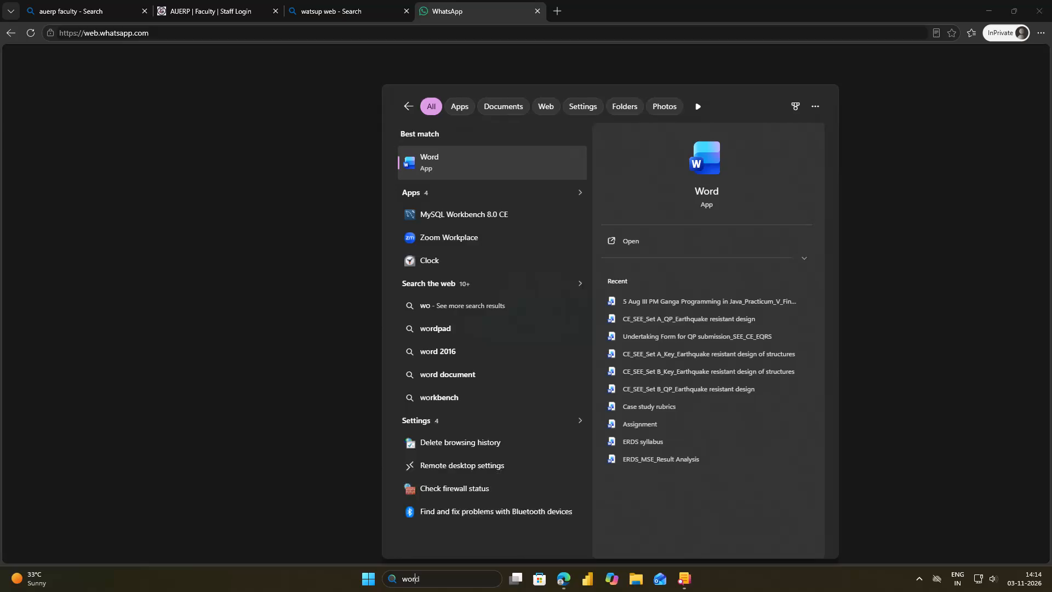
# Search the computer for Word and launch the Word app.
pyautogui.press('d')
pyautogui.click(459, 157)
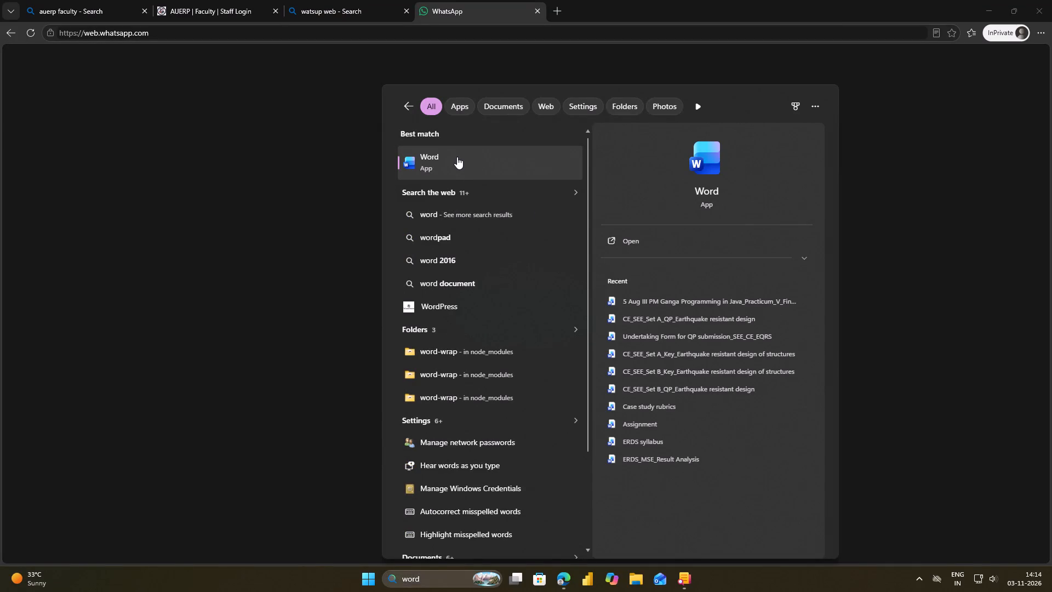
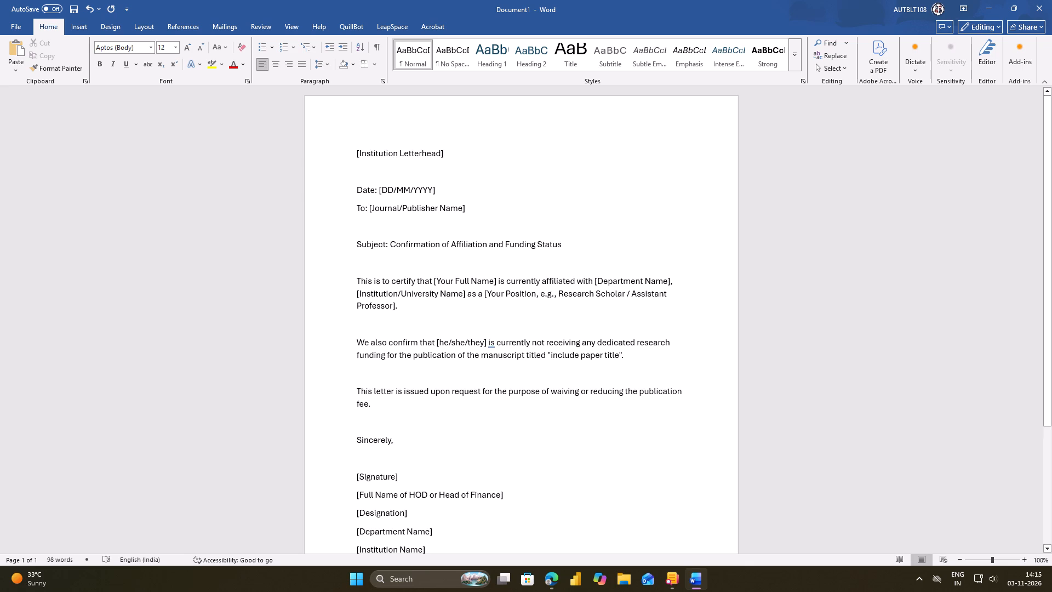
# Replace the journal/publisher placeholder in the To line with "Scientific reports, Springer".
pyautogui.click(469, 208)
pyautogui.press('BackSpace')
pyautogui.press('BackSpace')
pyautogui.press('BackSpace')
pyautogui.press('BackSpace')
pyautogui.press('BackSpace')
pyautogui.press('BackSpace')
pyautogui.press('BackSpace')
pyautogui.press('BackSpace')
pyautogui.press('BackSpace')
pyautogui.press('BackSpace')
pyautogui.press('BackSpace')
pyautogui.press('BackSpace')
pyautogui.press('BackSpace')
pyautogui.press('BackSpace')
pyautogui.press('BackSpace')
pyautogui.press('BackSpace')
pyautogui.press('BackSpace')
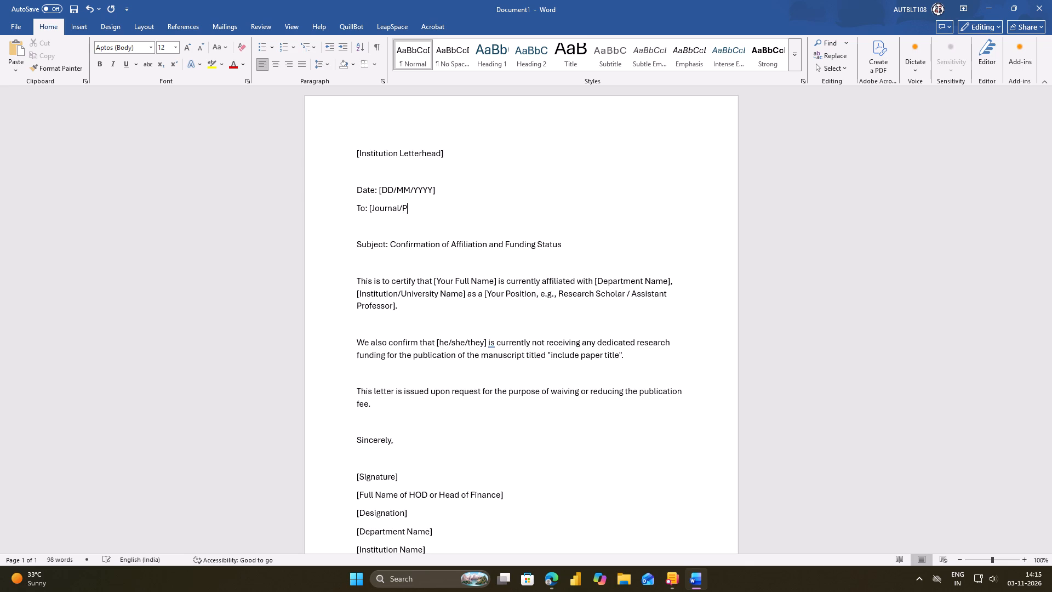
pyautogui.press('BackSpace')
pyautogui.press('BackSpace')
pyautogui.press('BackSpace')
pyautogui.press('BackSpace')
pyautogui.press('BackSpace')
pyautogui.press('BackSpace')
pyautogui.press('BackSpace')
pyautogui.press('BackSpace')
pyautogui.press('BackSpace')
pyautogui.write('Scie')
pyautogui.press('n')
pyautogui.write('tific')
pyautogui.press('space')
pyautogui.write('reports')
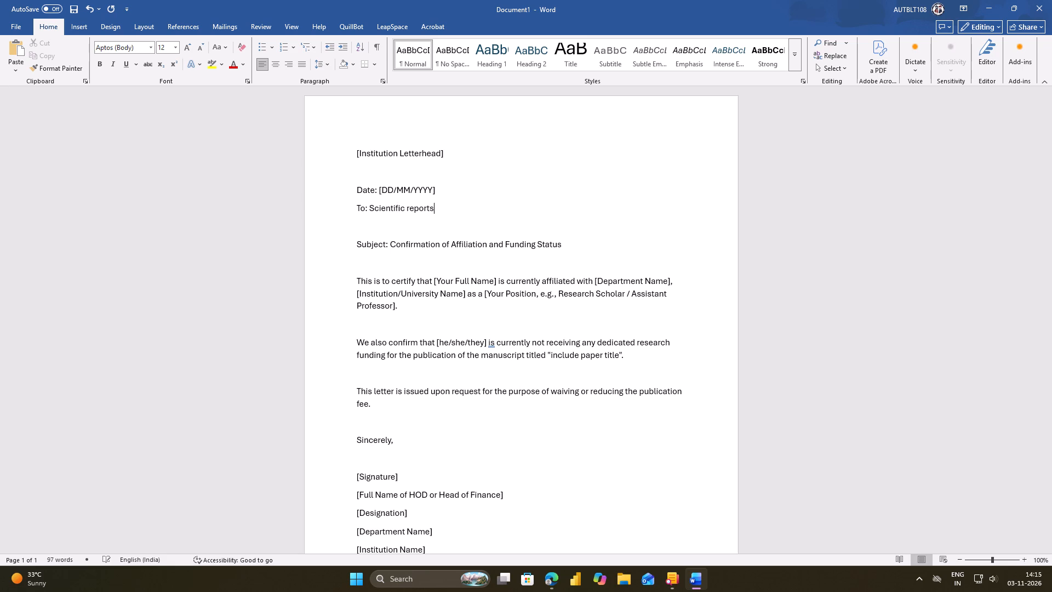
pyautogui.write(', Springer')
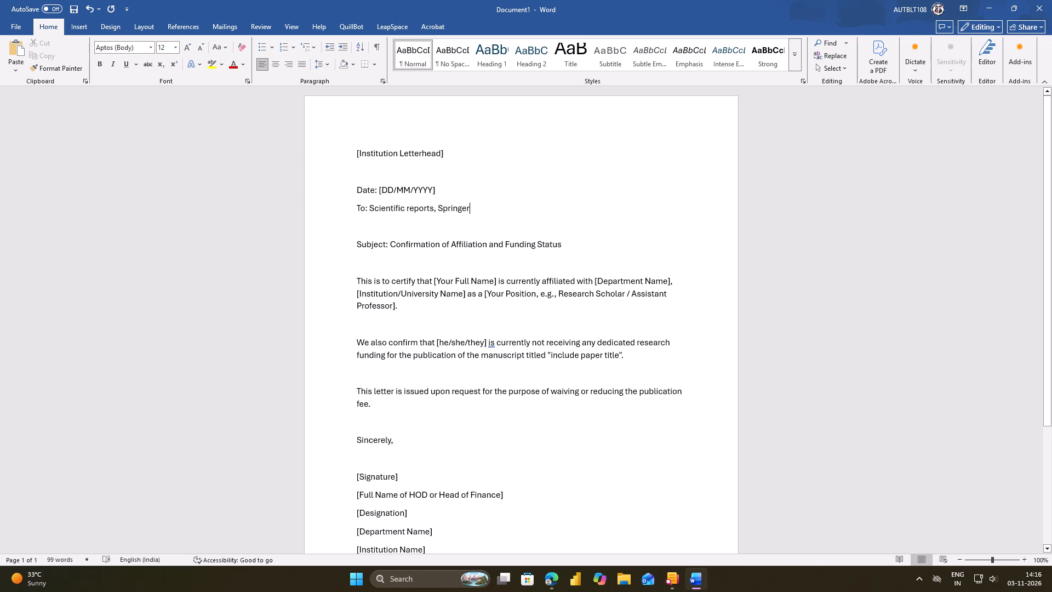
# Replace DD/MM/YYYY in the Date line with 04/11/2026, keeping the square brackets.
pyautogui.click(433, 191)
pyautogui.press('BackSpace')
pyautogui.press('BackSpace')
pyautogui.press('BackSpace')
pyautogui.press('BackSpace')
pyautogui.press('BackSpace')
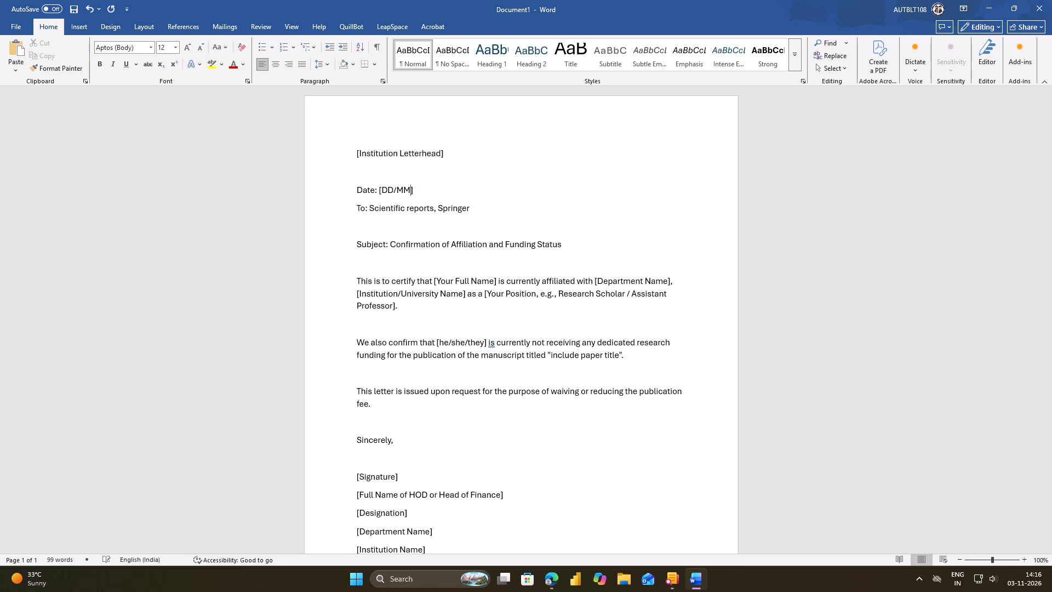
pyautogui.press('BackSpace')
pyautogui.press('BackSpace')
pyautogui.press('BackSpace')
pyautogui.press('BackSpace')
pyautogui.press('BackSpace')
pyautogui.write('04/')
pyautogui.write('11/2026')
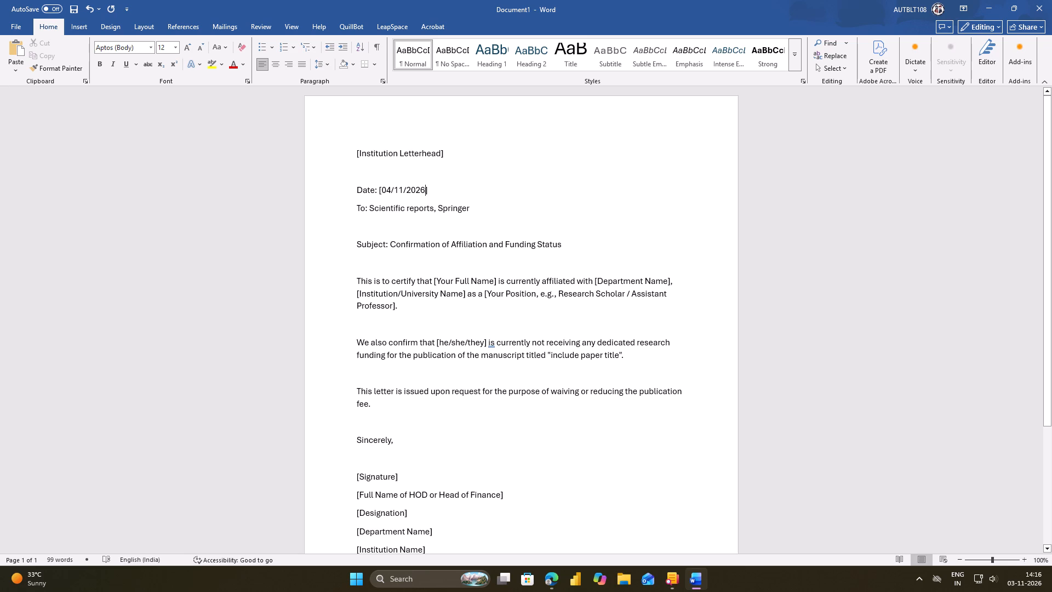
# Replace the "[Your Full Name]" placeholder in the certification sentence with the scholar's name, preceded by the title "Ms".
pyautogui.click(496, 282)
pyautogui.press('BackSpace')
pyautogui.press('BackSpace')
pyautogui.press('BackSpace')
pyautogui.press('BackSpace')
pyautogui.press('BackSpace')
pyautogui.press('BackSpace')
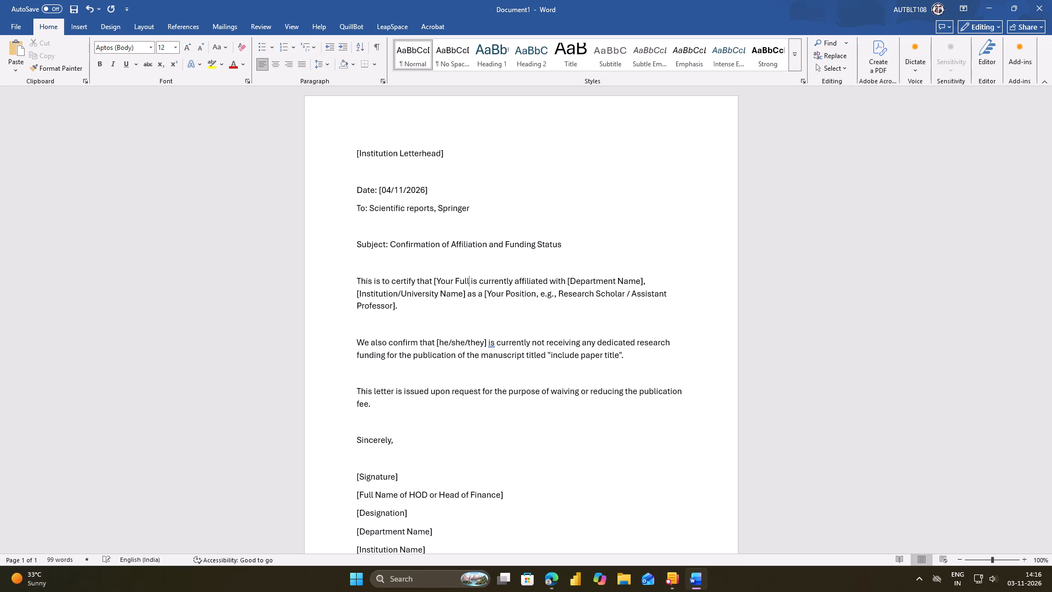
pyautogui.press('BackSpace')
pyautogui.press('BackSpace')
pyautogui.press('BackSpace')
pyautogui.press('BackSpace')
pyautogui.press('BackSpace')
pyautogui.press('BackSpace')
pyautogui.press('BackSpace')
pyautogui.press('BackSpace')
pyautogui.press('BackSpace')
pyautogui.press('BackSpace')
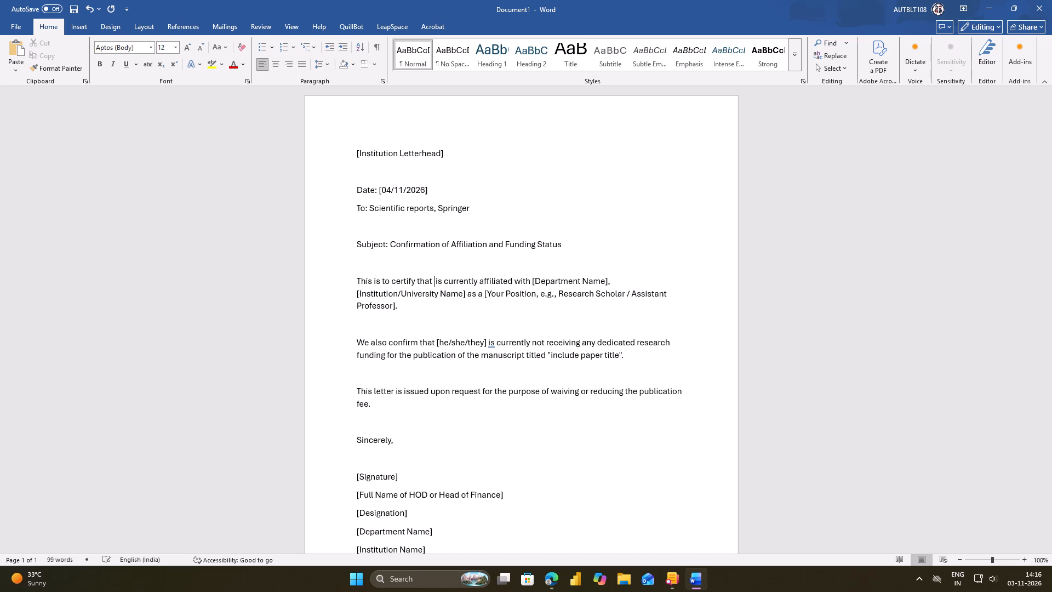
pyautogui.hotkey('shift', 'p')
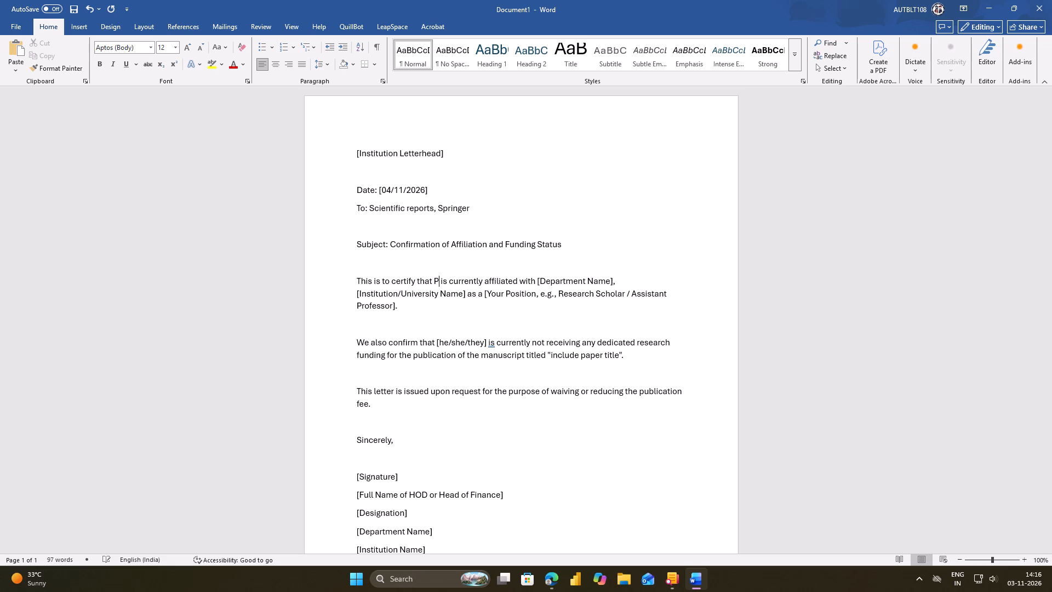
pyautogui.press('BackSpace')
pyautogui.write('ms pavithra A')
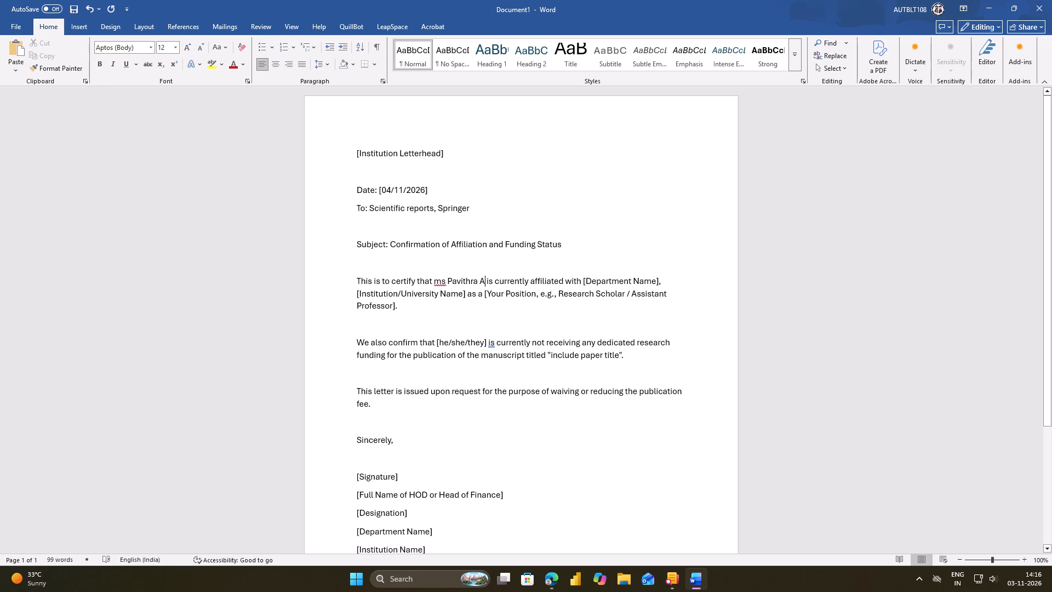
pyautogui.click(441, 281)
pyautogui.press('BackSpace')
pyautogui.hotkey('shift', 'm')
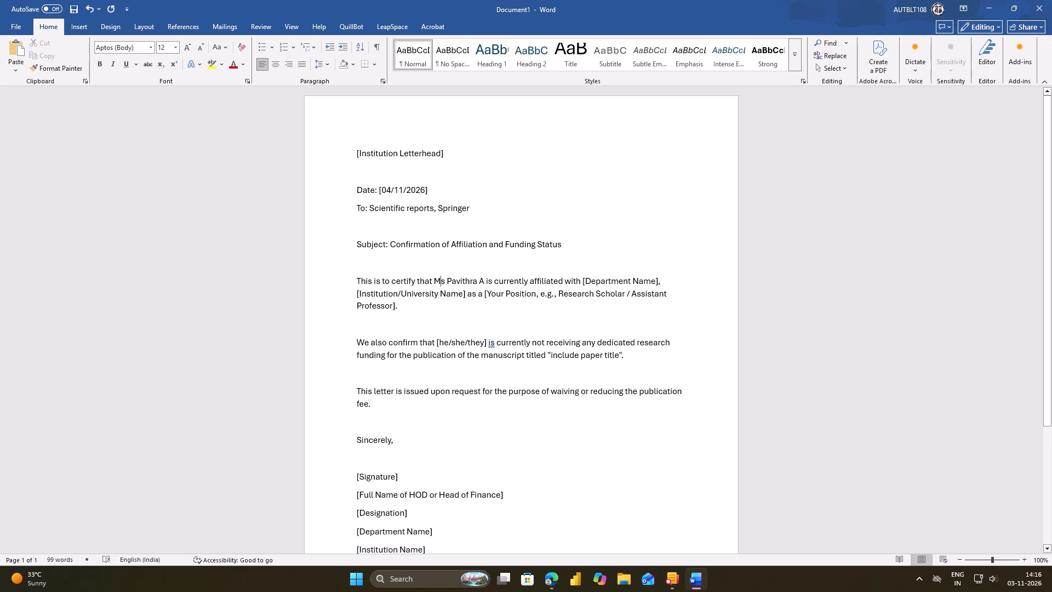
# Delete "[Your Position, e.g.," before "Research Scholar" in the certification sentence, keeping one space after "as a".
pyautogui.click(559, 293)
pyautogui.press('BackSpace')
pyautogui.press('BackSpace')
pyautogui.press('BackSpace')
pyautogui.press('BackSpace')
pyautogui.press('BackSpace')
pyautogui.press('BackSpace')
pyautogui.press('BackSpace')
pyautogui.press('BackSpace')
pyautogui.press('BackSpace')
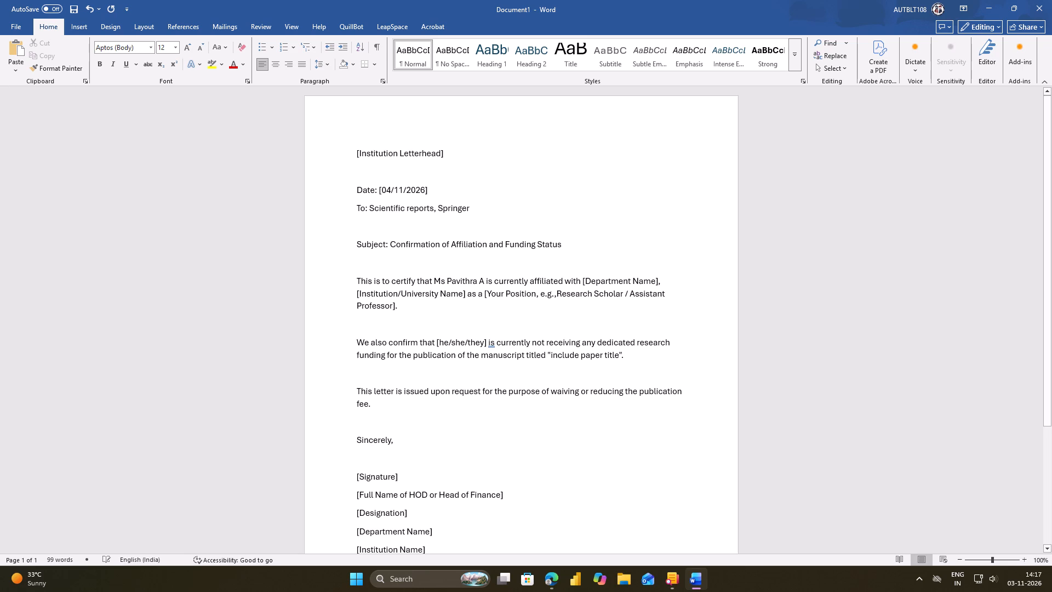
pyautogui.press('BackSpace')
pyautogui.press('BackSpace')
pyautogui.press('BackSpace')
pyautogui.press('BackSpace')
pyautogui.press('BackSpace')
pyautogui.press('BackSpace')
pyautogui.press('BackSpace')
pyautogui.press('BackSpace')
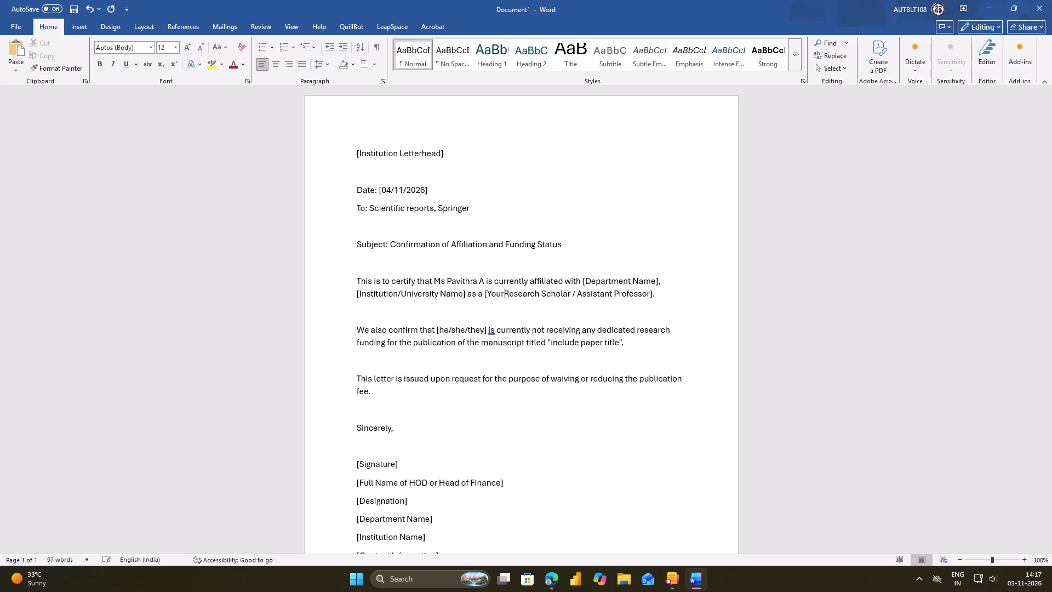
pyautogui.press('BackSpace')
pyautogui.press('BackSpace')
pyautogui.press('BackSpace')
pyautogui.press('BackSpace')
pyautogui.press('BackSpace')
pyautogui.press('BackSpace')
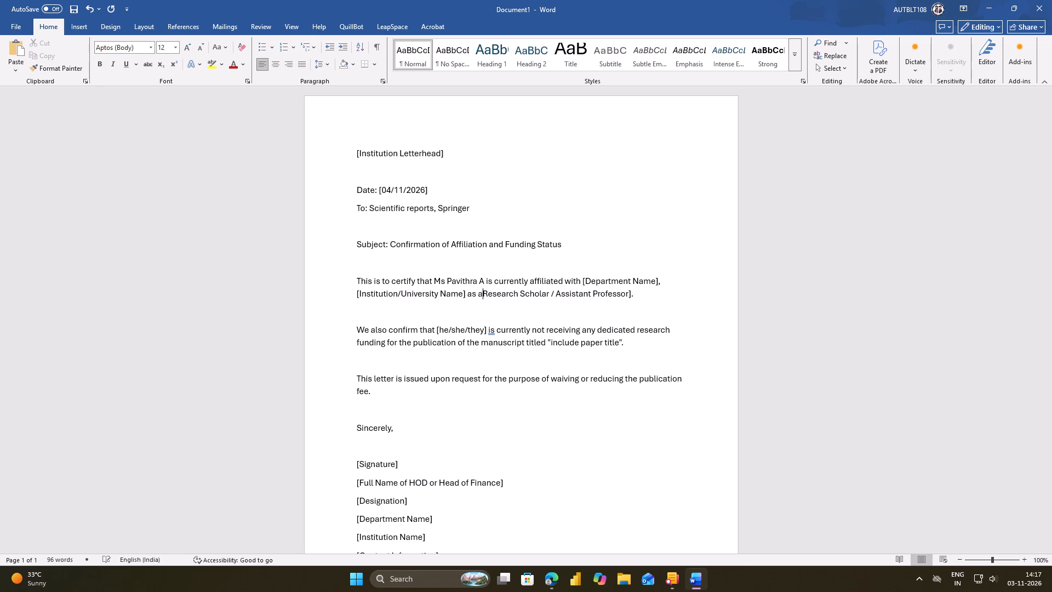
pyautogui.press('space')
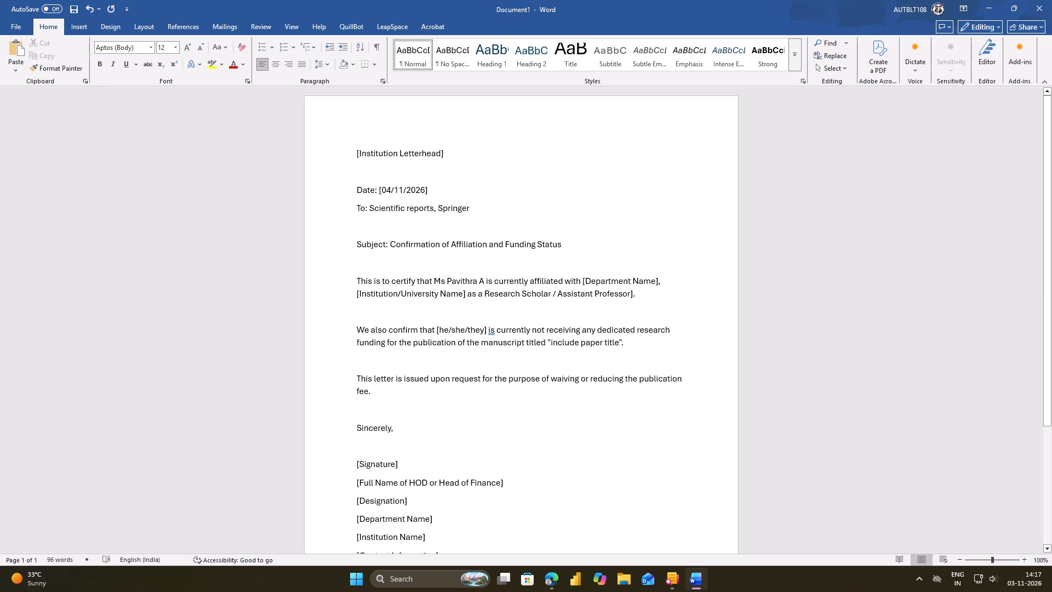
# Remove "/ Assistant Professor]" from the end of the certification sentence, leaving "Research Scholar" as the position.
pyautogui.click(633, 294)
pyautogui.press('BackSpace')
pyautogui.press('BackSpace')
pyautogui.press('BackSpace')
pyautogui.press('BackSpace')
pyautogui.press('BackSpace')
pyautogui.press('BackSpace')
pyautogui.press('BackSpace')
pyautogui.press('BackSpace')
pyautogui.press('BackSpace')
pyautogui.press('BackSpace')
pyautogui.press('BackSpace')
pyautogui.press('BackSpace')
pyautogui.press('BackSpace')
pyautogui.press('BackSpace')
pyautogui.press('BackSpace')
pyautogui.press('BackSpace')
pyautogui.press('BackSpace')
pyautogui.press('BackSpace')
pyautogui.press('BackSpace')
pyautogui.press('BackSpace')
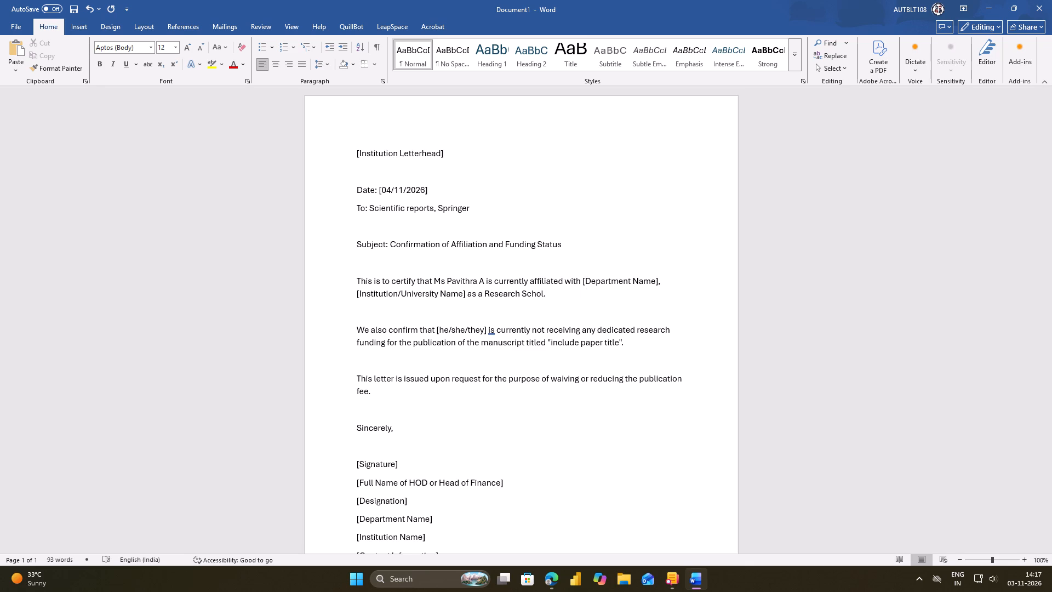
pyautogui.write('ar')
pyautogui.press('space')
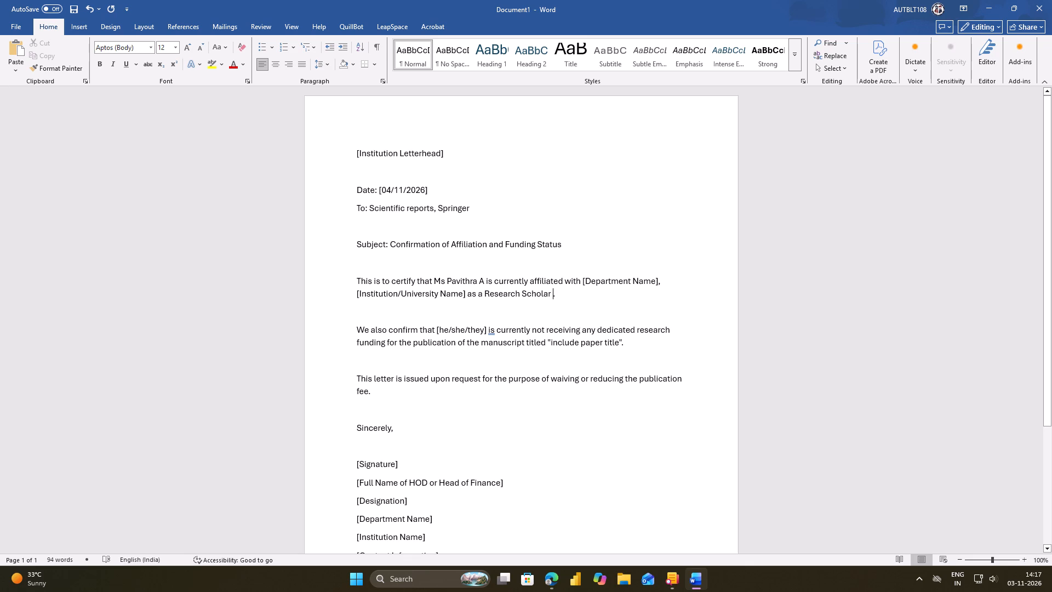
# Move "a Research Scholar" from the end of the certification sentence to directly before "currently affiliated".
pyautogui.moveTo(551, 292); pyautogui.dragTo(514, 291)
pyautogui.moveTo(514, 291); pyautogui.dragTo(479, 293)
pyautogui.moveTo(479, 293); pyautogui.dragTo(479, 293)
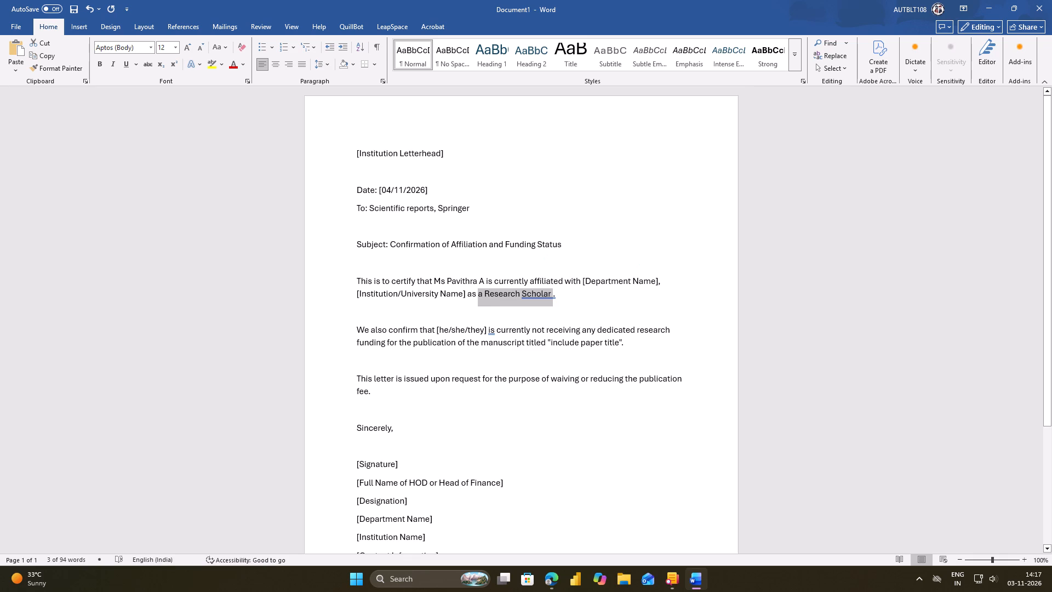
pyautogui.hotkey('ctrl', 'x')
pyautogui.click(494, 280)
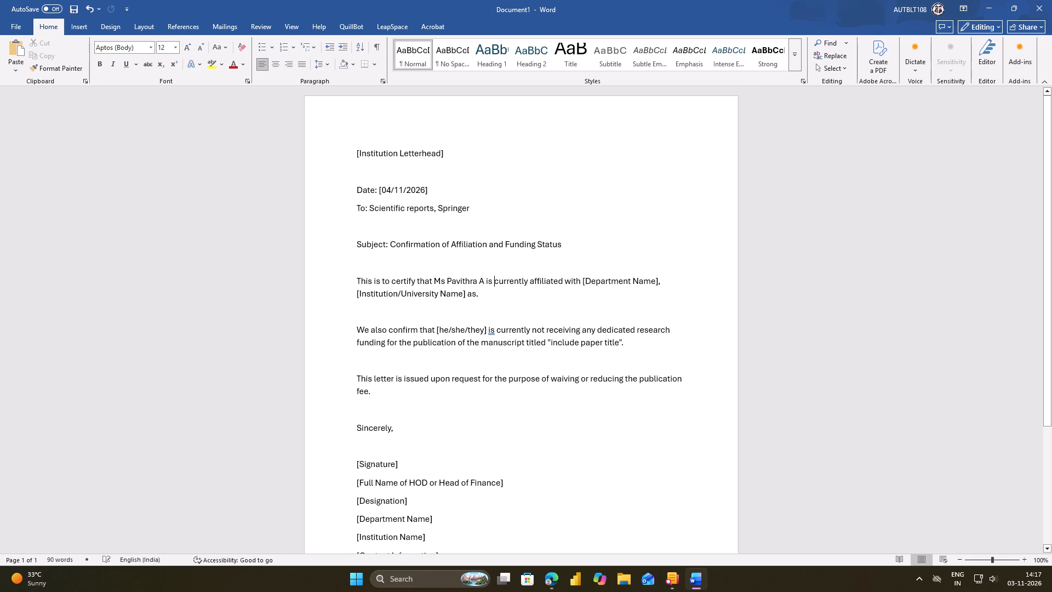
pyautogui.hotkey('ctrl', 'v')
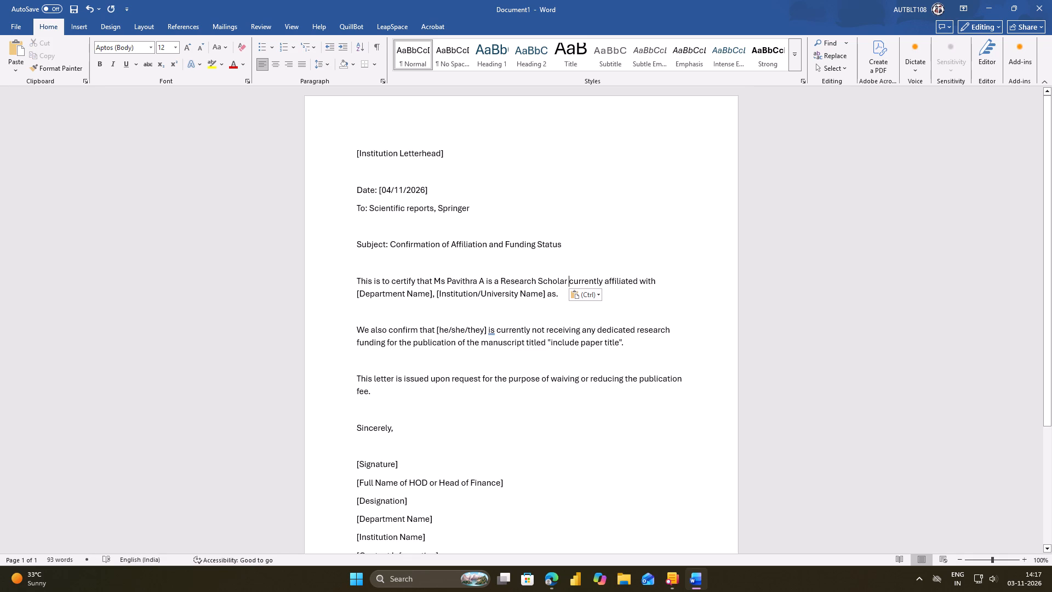
# Insert "in Computer Science and Engineering Department," after "Research Scholar" in the certification sentence.
pyautogui.write('in')
pyautogui.press('space')
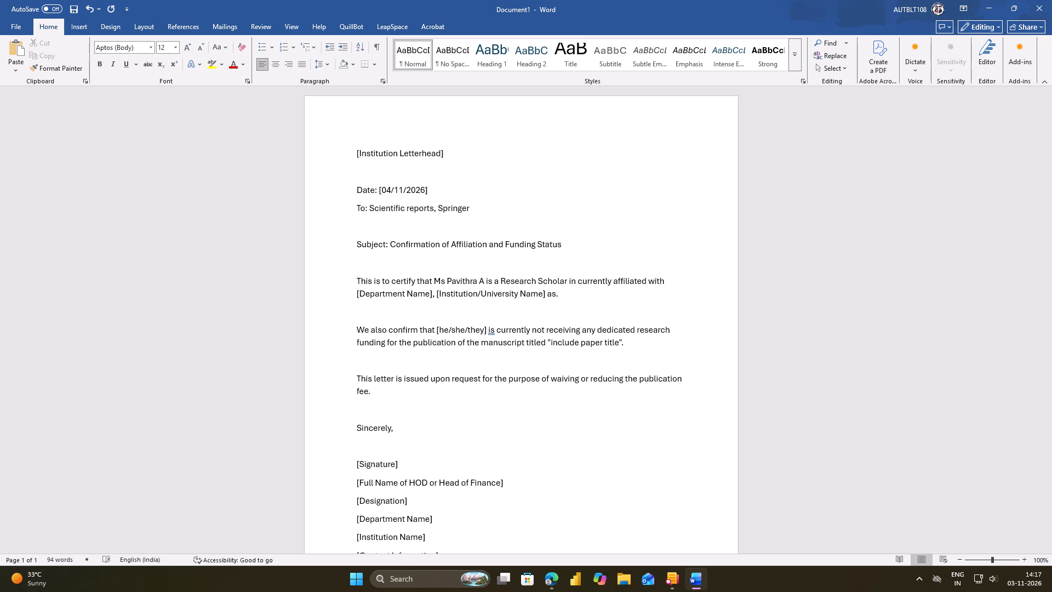
pyautogui.write('Computer')
pyautogui.press('space')
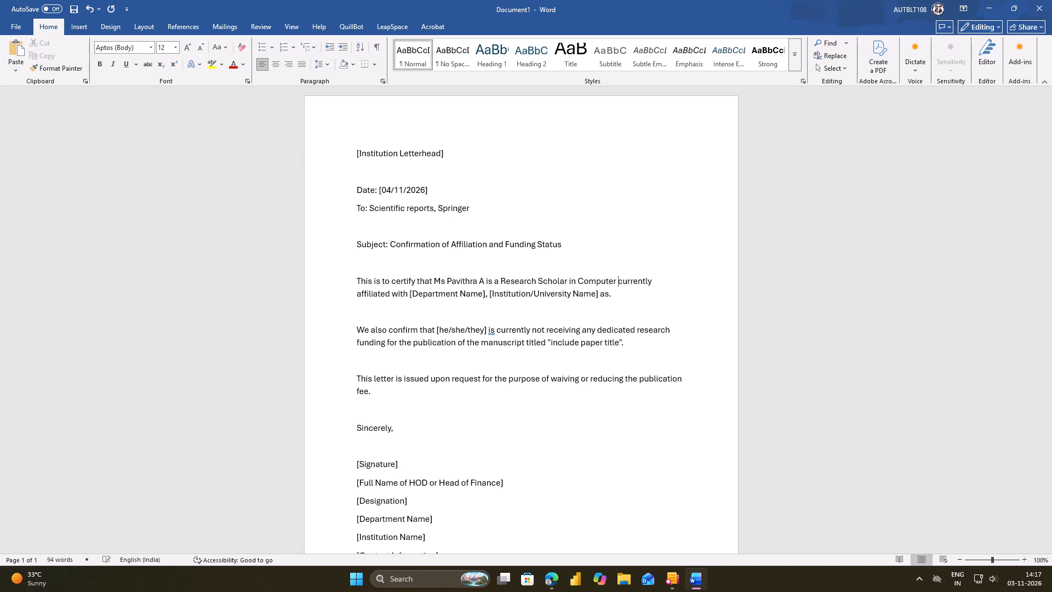
pyautogui.write('Science and')
pyautogui.press('space')
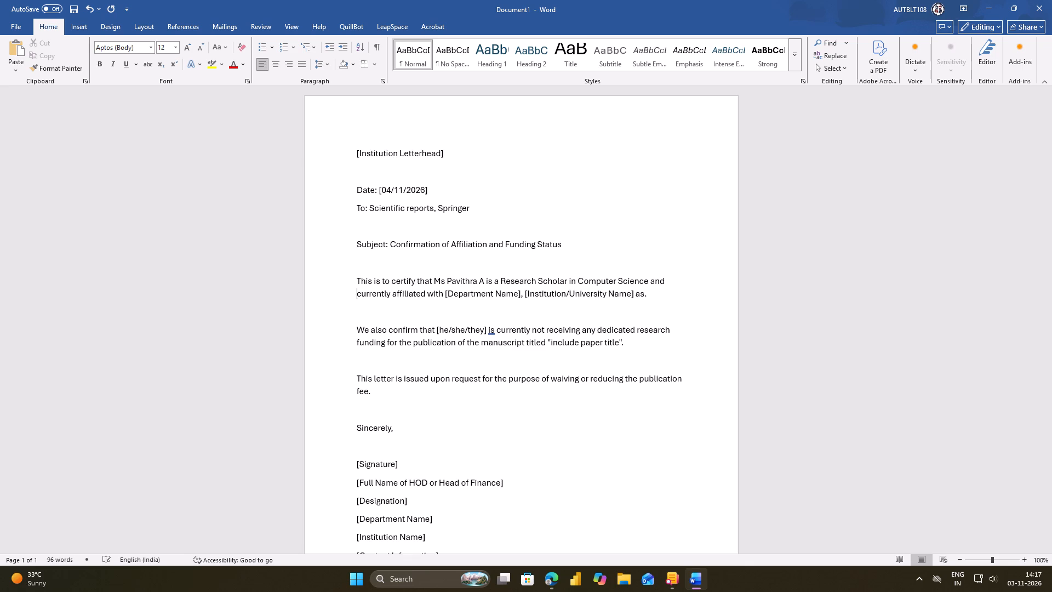
pyautogui.write('Engineering De')
pyautogui.write('partment,')
pyautogui.press('space')
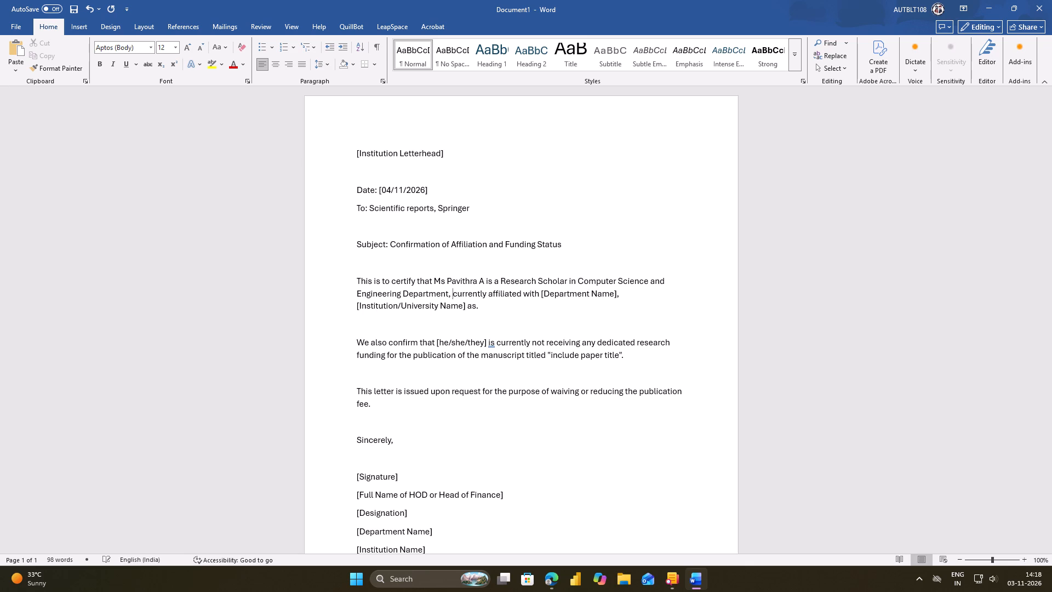
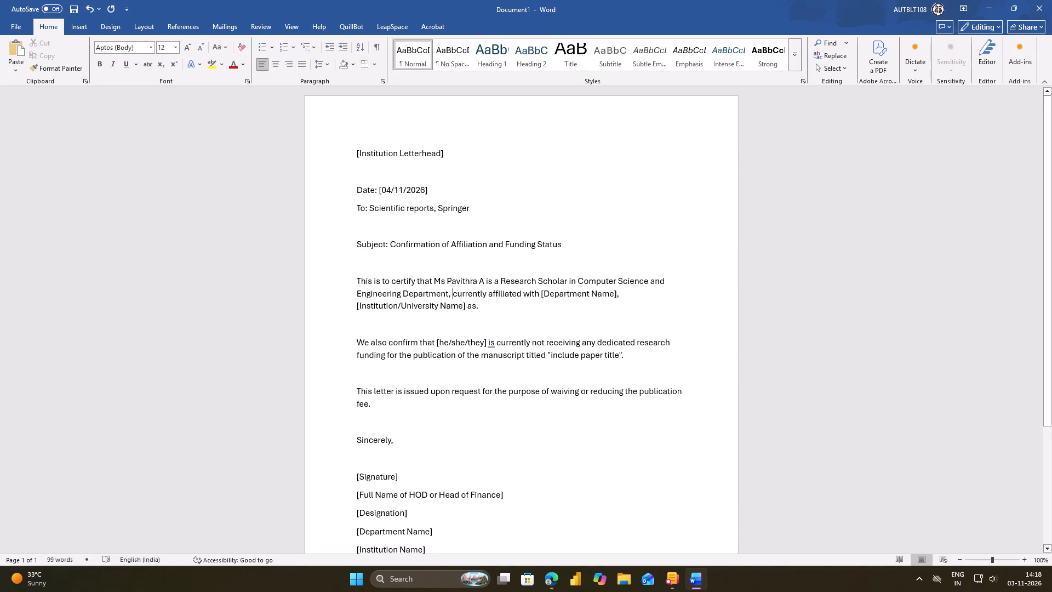
# Insert "Neew Horizon College of Engineering ,Bengaluru," directly before "currently affiliated" in the certification sentence, followed by a space.
pyautogui.write('Neew Horizon')
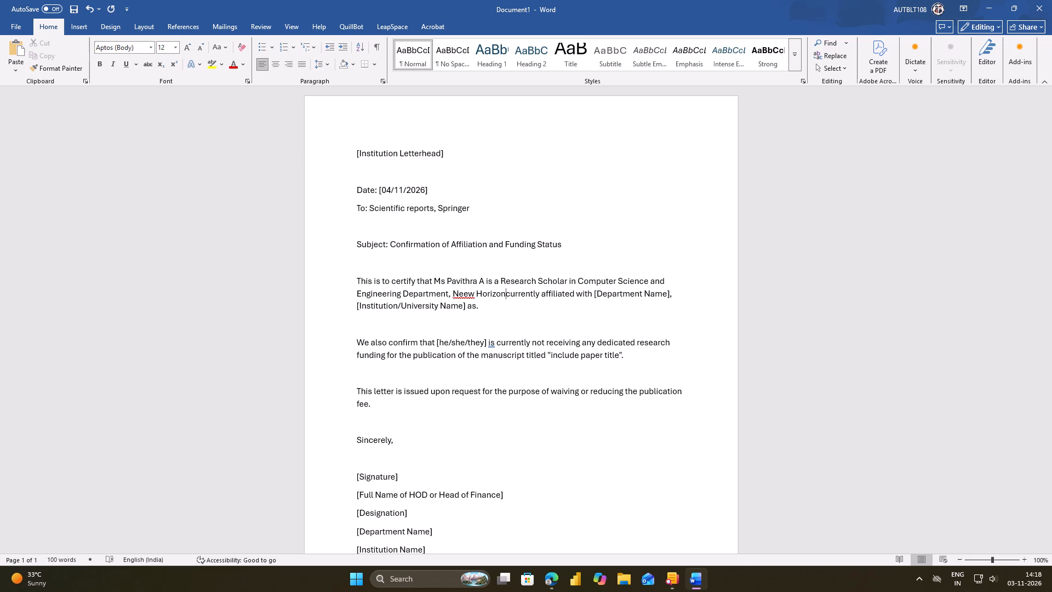
pyautogui.press('space')
pyautogui.write('College')
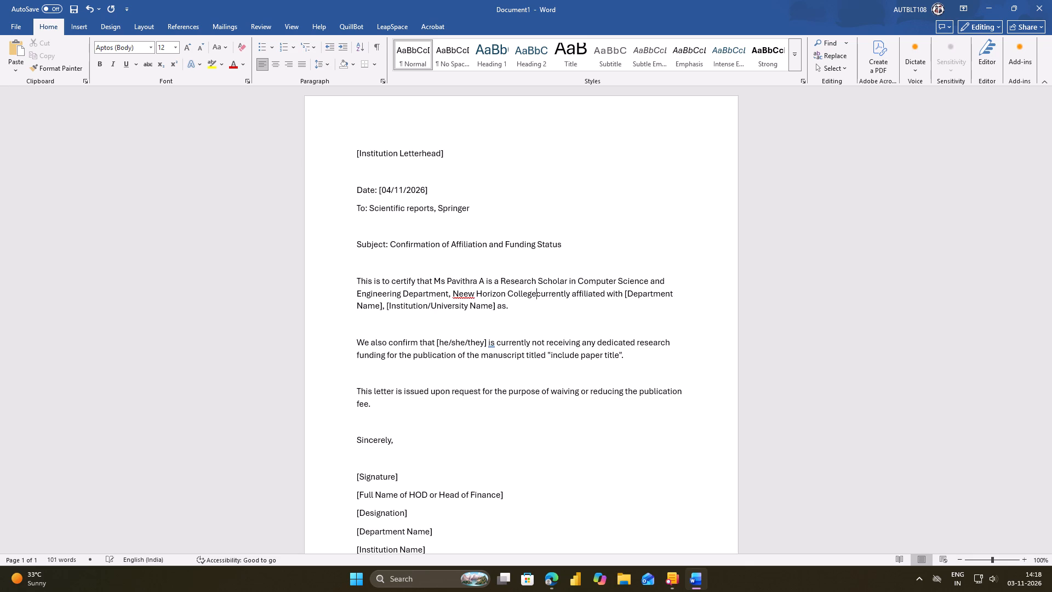
pyautogui.press('space')
pyautogui.write('of Enginn=')
pyautogui.press('BackSpace')
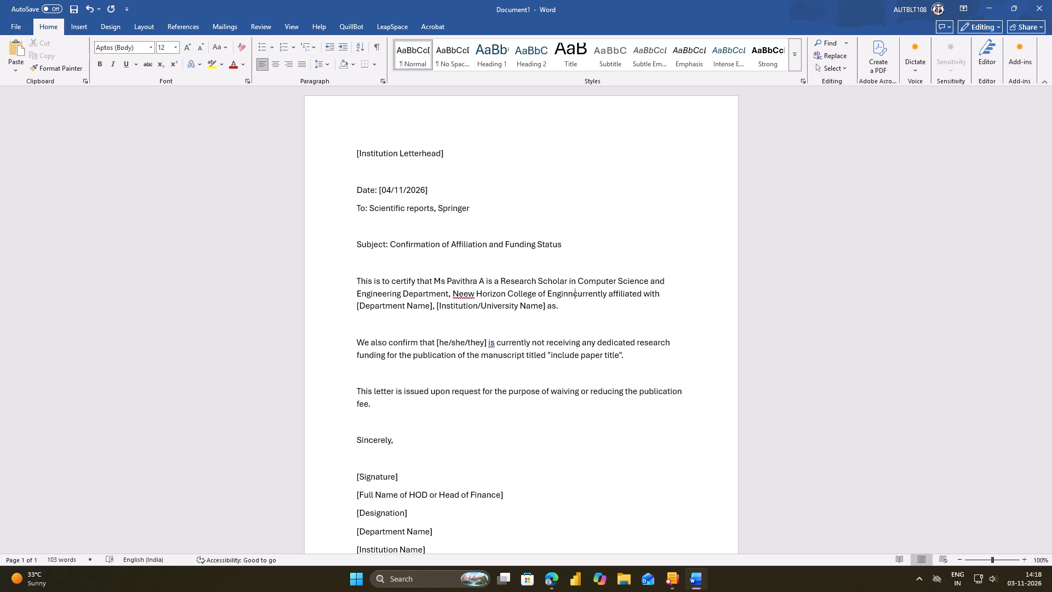
pyautogui.press('BackSpace')
pyautogui.write('eering')
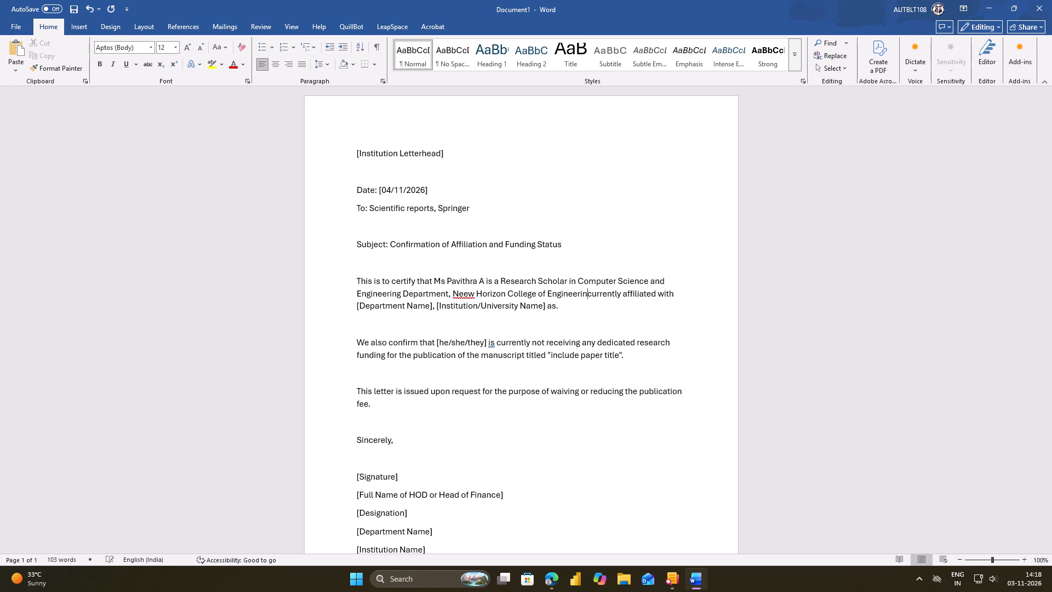
pyautogui.press('space')
pyautogui.press(',')
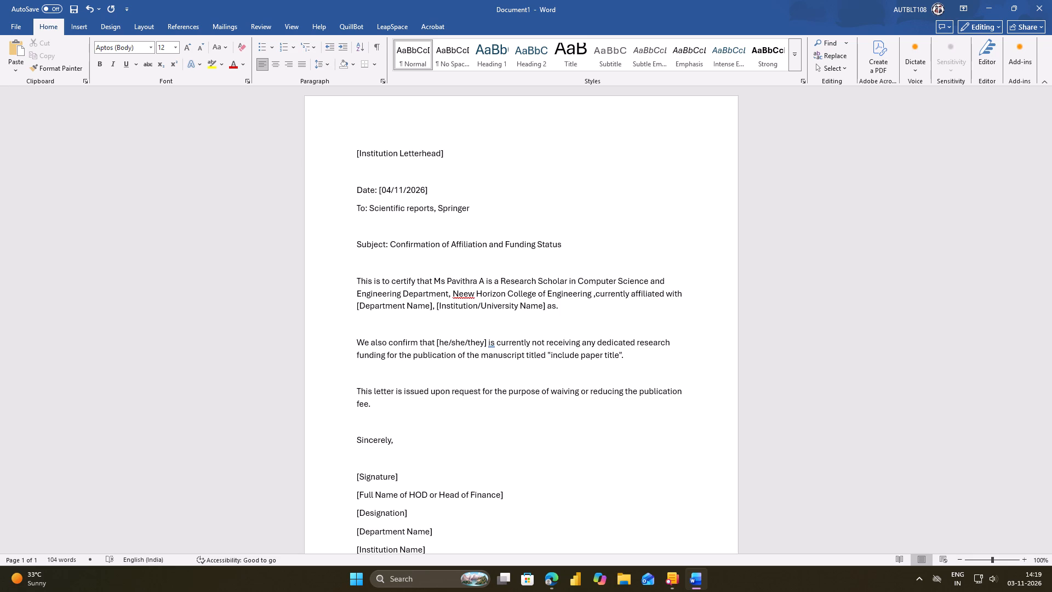
pyautogui.write('Bengalore')
pyautogui.press('BackSpace')
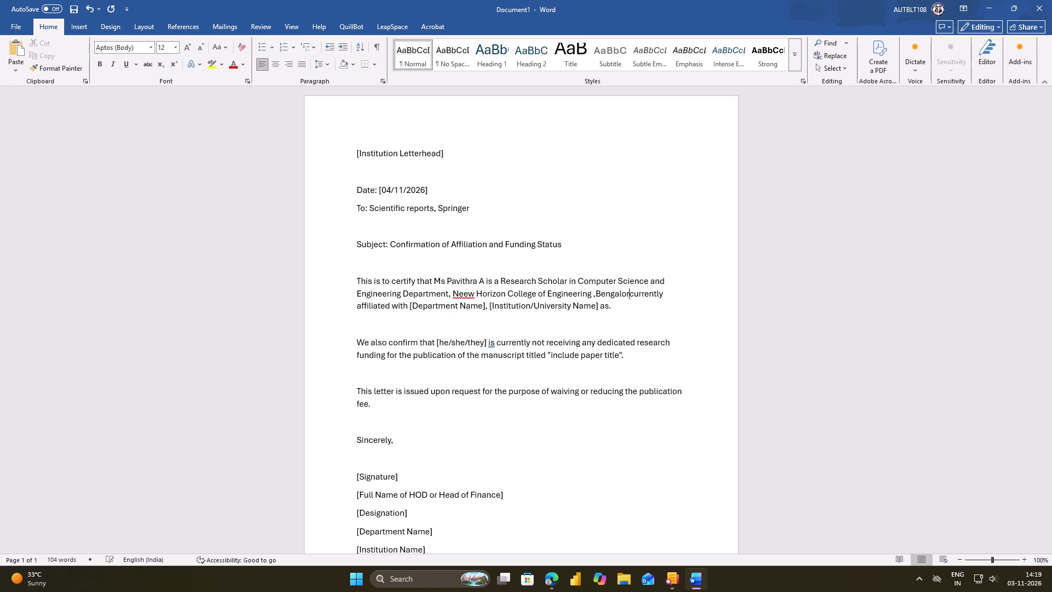
pyautogui.press('BackSpace')
pyautogui.press('BackSpace')
pyautogui.write('uru')
pyautogui.press(',')
pyautogui.press('space')
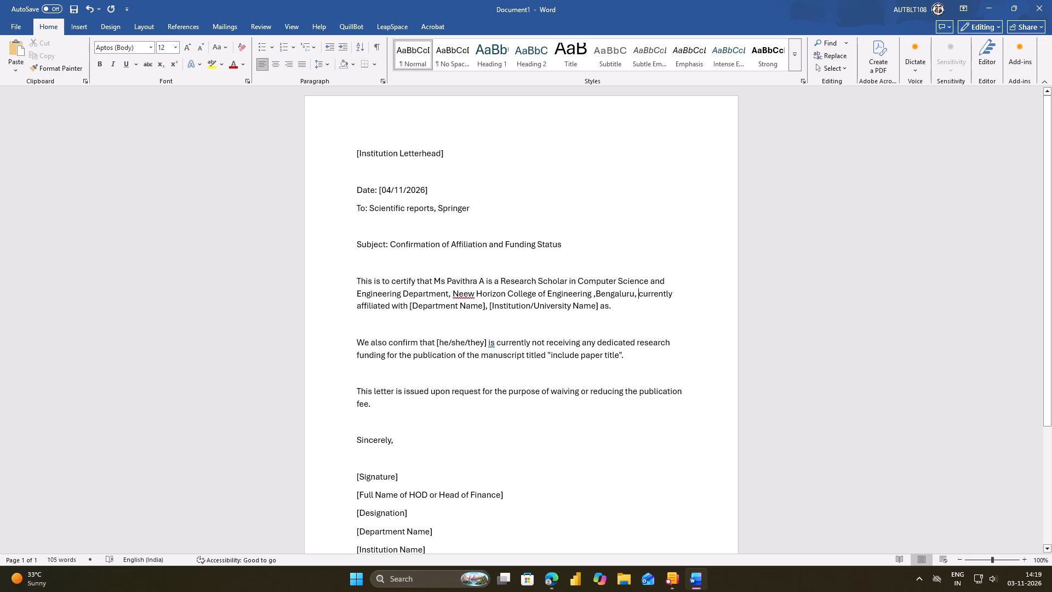
# Delete "[Institution/University Name] as" from the end of the certification sentence, keeping the full stop.
pyautogui.click(608, 305)
pyautogui.press('BackSpace')
pyautogui.press('BackSpace')
pyautogui.press('BackSpace')
pyautogui.press('BackSpace')
pyautogui.press('BackSpace')
pyautogui.press('BackSpace')
pyautogui.press('BackSpace')
pyautogui.press('BackSpace')
pyautogui.press('BackSpace')
pyautogui.press('BackSpace')
pyautogui.press('BackSpace')
pyautogui.press('BackSpace')
pyautogui.press('BackSpace')
pyautogui.press('BackSpace')
pyautogui.press('BackSpace')
pyautogui.press('BackSpace')
pyautogui.press('BackSpace')
pyautogui.press('BackSpace')
pyautogui.press('BackSpace')
pyautogui.press('BackSpace')
# Correct "Neew" to "New" in the college name and add a space before "Bengaluru".
pyautogui.click(461, 294)
pyautogui.press('BackSpace')
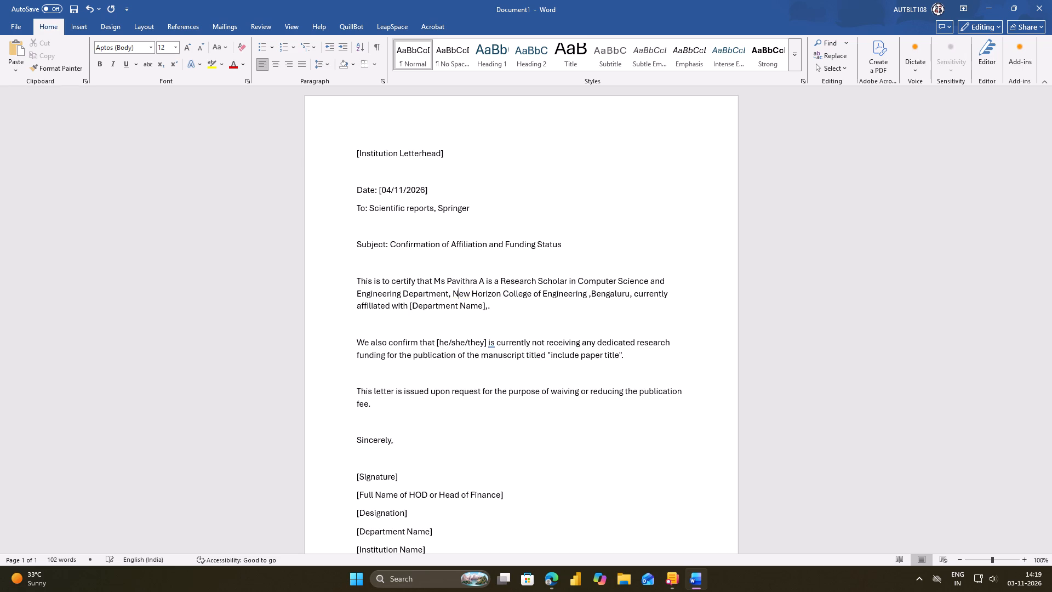
pyautogui.click(592, 293)
pyautogui.press('space')
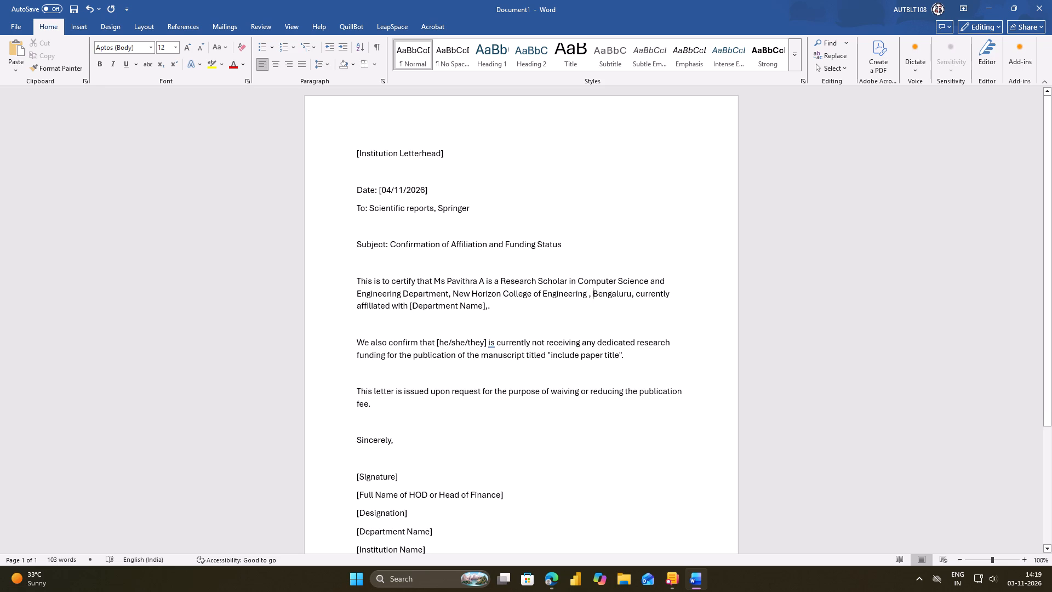
# Delete the "[Department Name]," placeholder after "affiliated with" in the certification sentence, keeping the final full stop.
pyautogui.click(487, 307)
pyautogui.press('BackSpace')
pyautogui.press('BackSpace')
pyautogui.press('BackSpace')
pyautogui.press('BackSpace')
pyautogui.press('BackSpace')
pyautogui.press('BackSpace')
pyautogui.press('BackSpace')
pyautogui.press('BackSpace')
pyautogui.press('BackSpace')
pyautogui.press('BackSpace')
pyautogui.press('BackSpace')
pyautogui.press('BackSpace')
pyautogui.press('BackSpace')
pyautogui.press('BackSpace')
pyautogui.press('BackSpace')
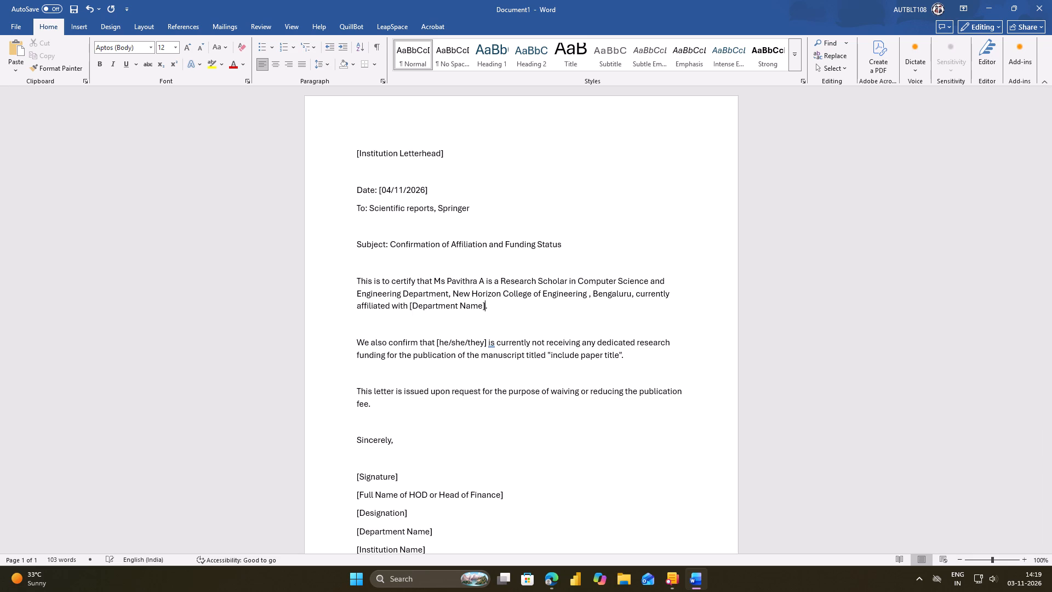
pyautogui.press('BackSpace')
pyautogui.press('BackSpace')
pyautogui.press('BackSpace')
# Replace "with" after "affiliated" with "to vishvesvaraya Technological University, Belagavi,India" in the certification sentence.
pyautogui.press('BackSpace')
pyautogui.press('BackSpace')
pyautogui.press('BackSpace')
pyautogui.press('BackSpace')
pyautogui.press('BackSpace')
pyautogui.write('to')
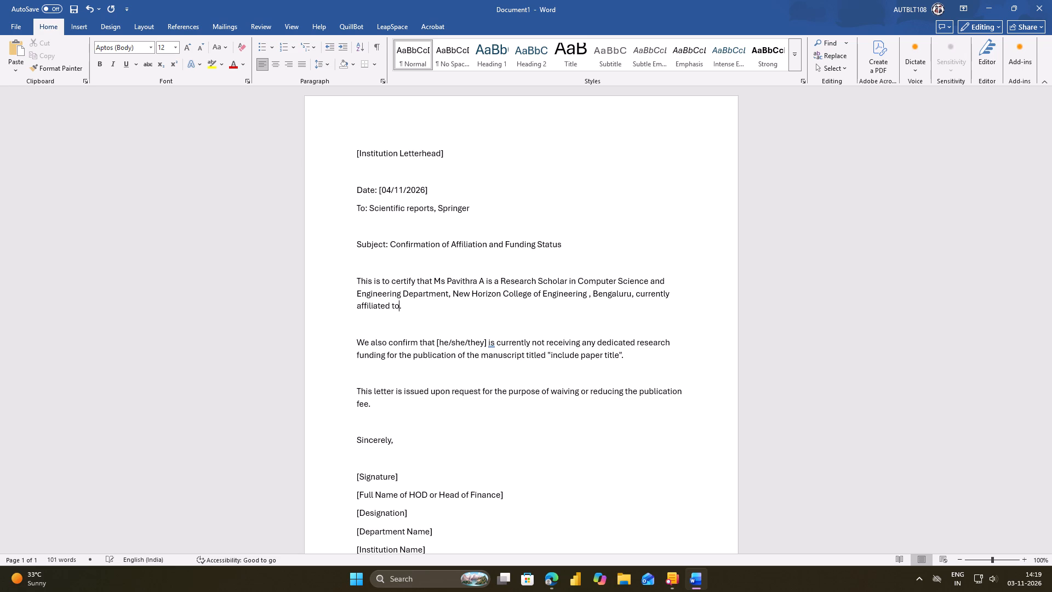
pyautogui.press('space')
pyautogui.write('vish')
pyautogui.write('ves')
pyautogui.write('vara')
pyautogui.write('ya')
pyautogui.press('space')
pyautogui.write('Techno')
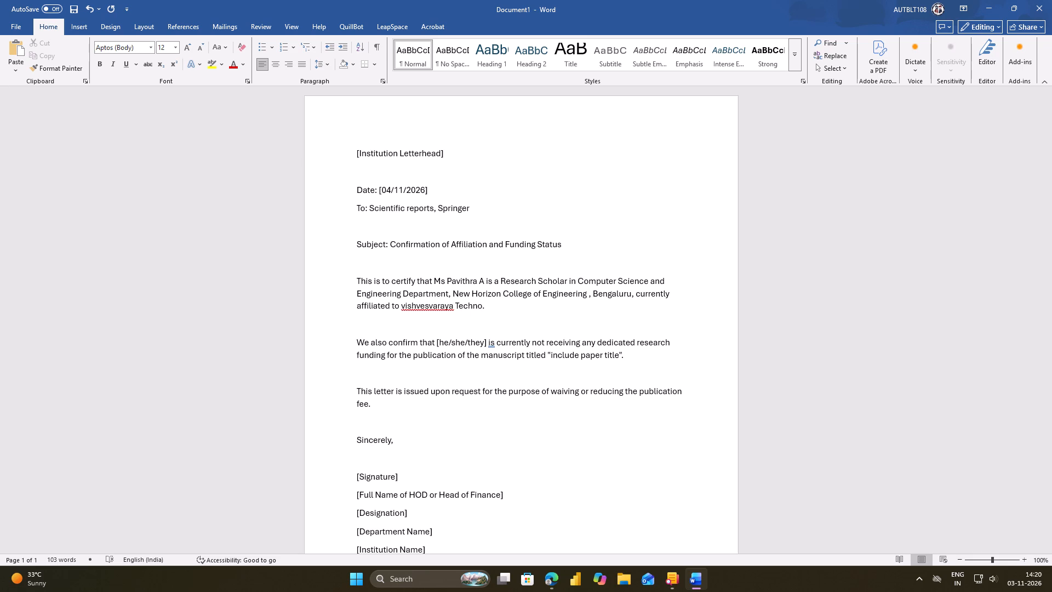
pyautogui.write('logical')
pyautogui.press('space')
pyautogui.hotkey('shift', 'v')
pyautogui.press('BackSpace')
pyautogui.write('University')
pyautogui.write(',')
pyautogui.press('space')
pyautogui.hotkey('shift', 'b')
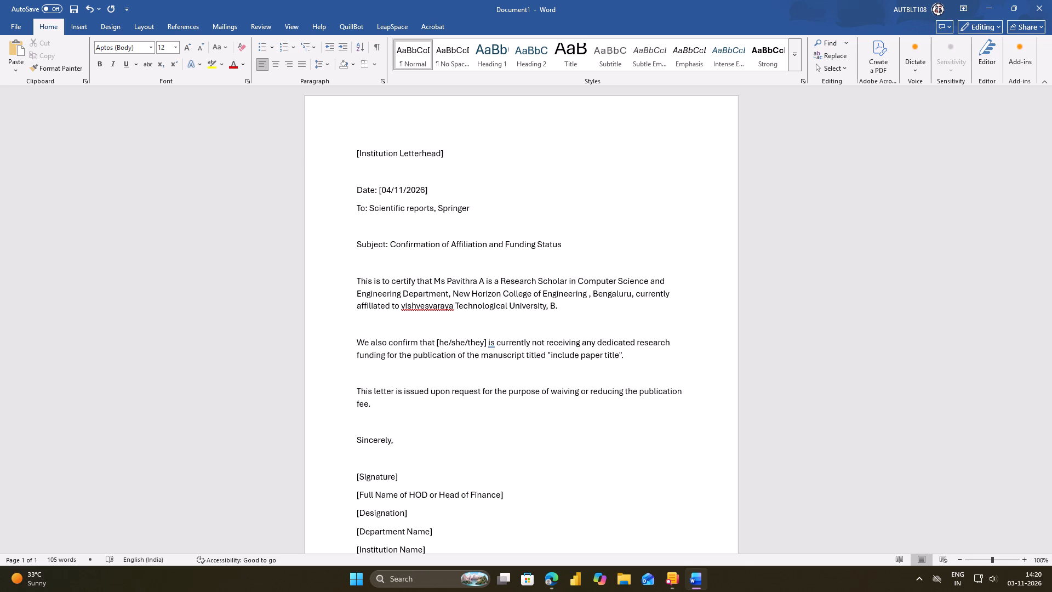
pyautogui.write('elagavi')
pyautogui.write(',In')
pyautogui.write('dia')
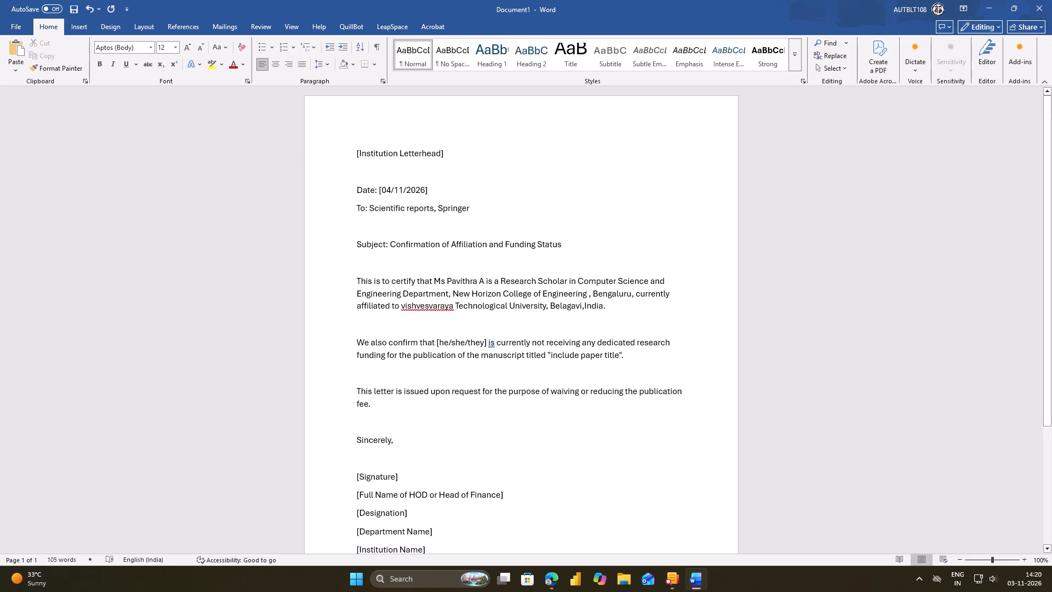
# Add a space before "India" and correct the university's name to "Visvesvaraya" in the certification sentence.
pyautogui.click(585, 306)
pyautogui.press('space')
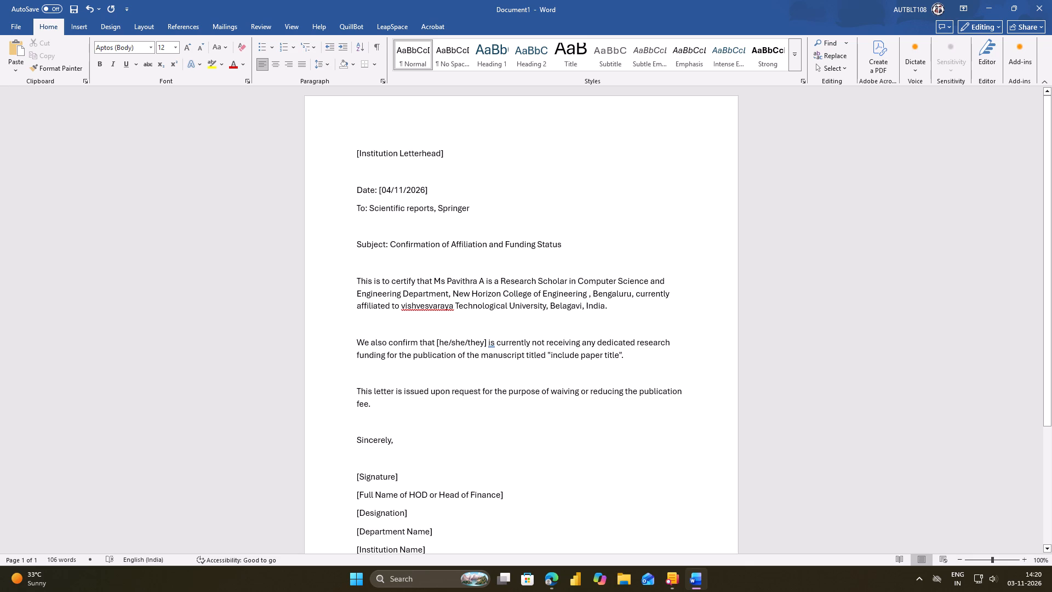
pyautogui.click(405, 305)
pyautogui.press('BackSpace')
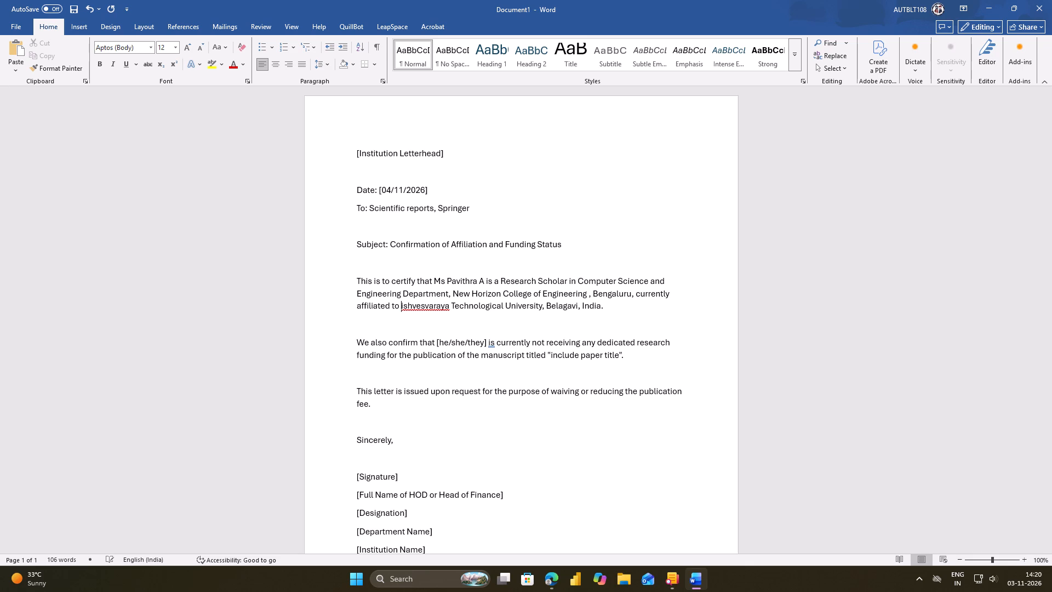
pyautogui.hotkey('shift', 'v')
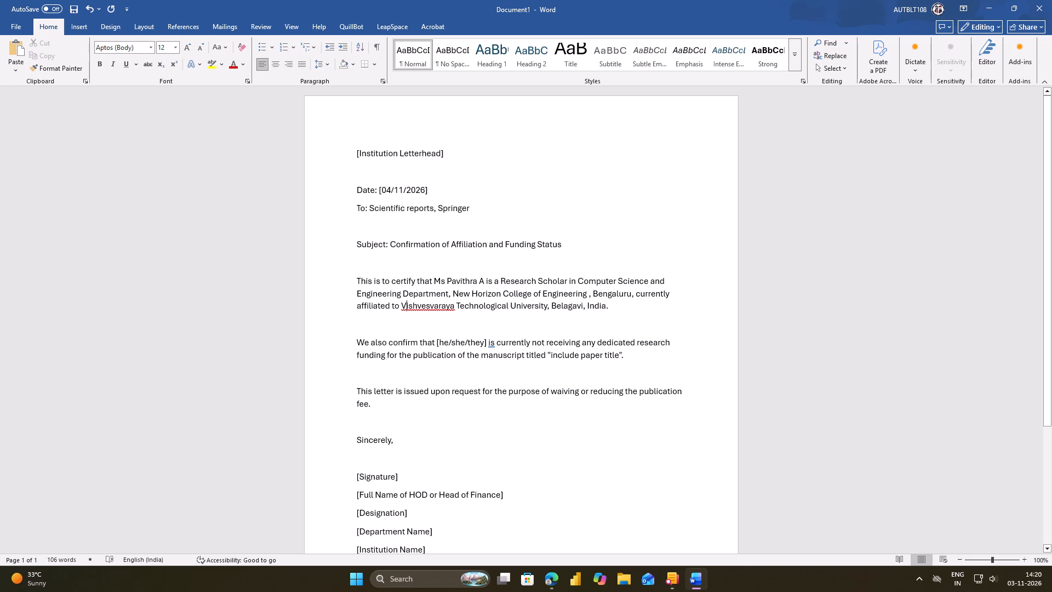
pyautogui.click(419, 307)
pyautogui.press('BackSpace')
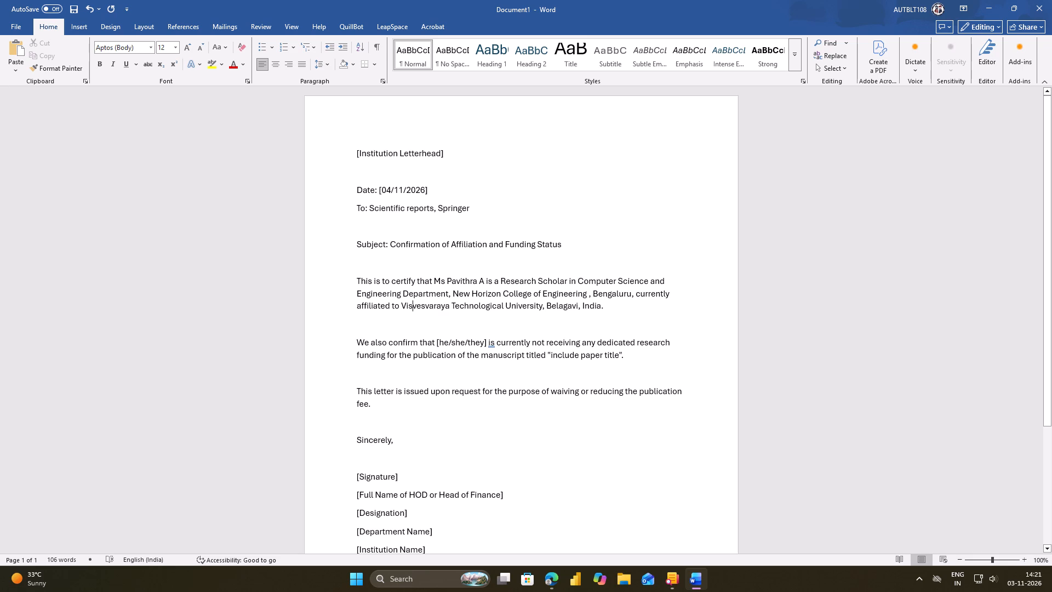
# Reduce the "[he/she/they]" placeholder to "she" in the funding confirmation sentence, keeping one space before "is".
pyautogui.click(488, 343)
pyautogui.press('BackSpace')
pyautogui.press('BackSpace')
pyautogui.press('BackSpace')
pyautogui.press('BackSpace')
pyautogui.press('BackSpace')
pyautogui.press('BackSpace')
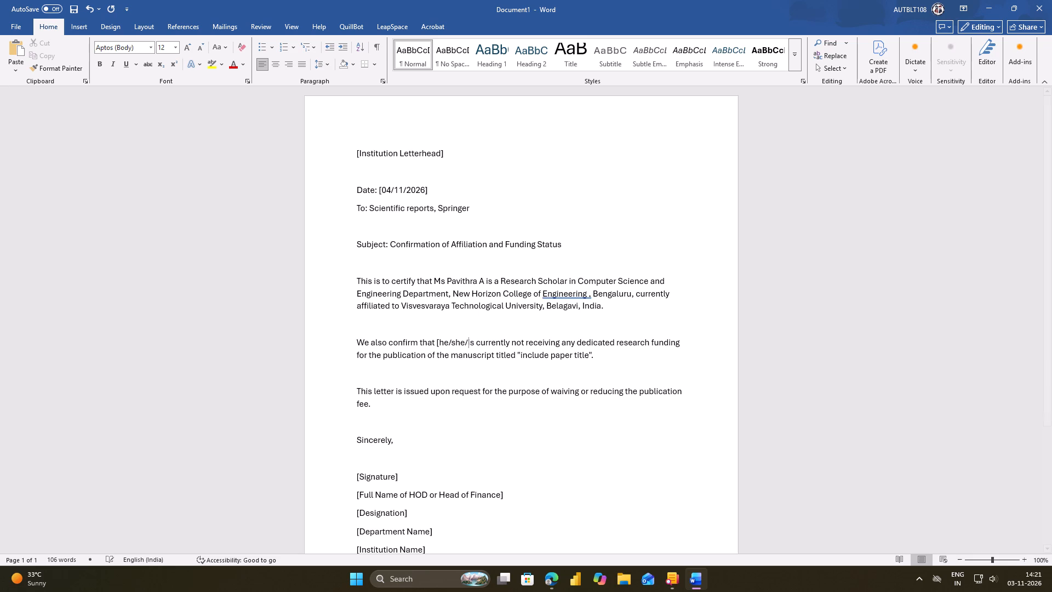
pyautogui.press('BackSpace')
pyautogui.press('space')
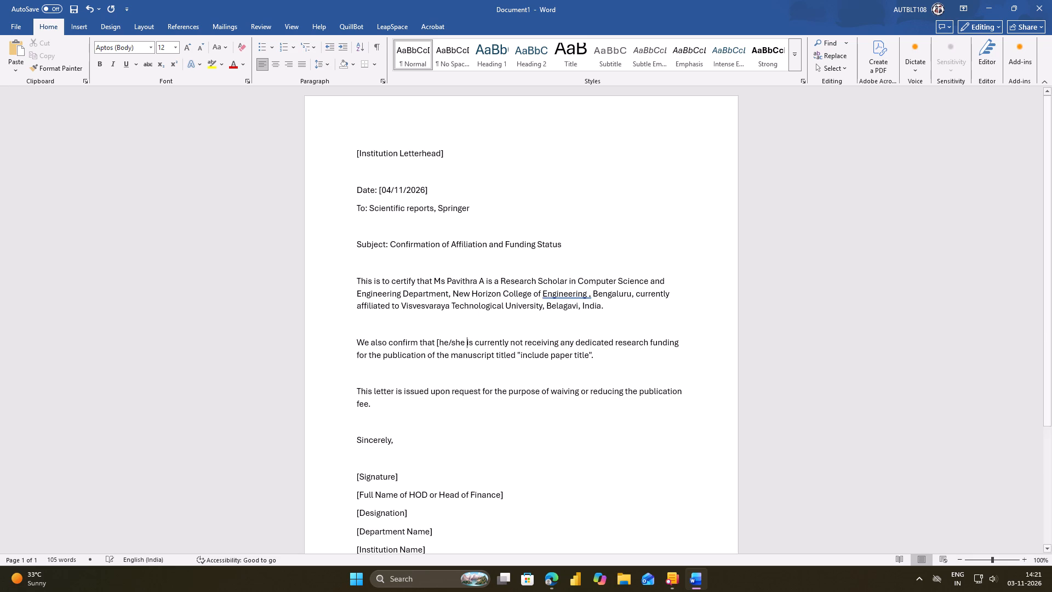
pyautogui.click(451, 339)
pyautogui.press('BackSpace')
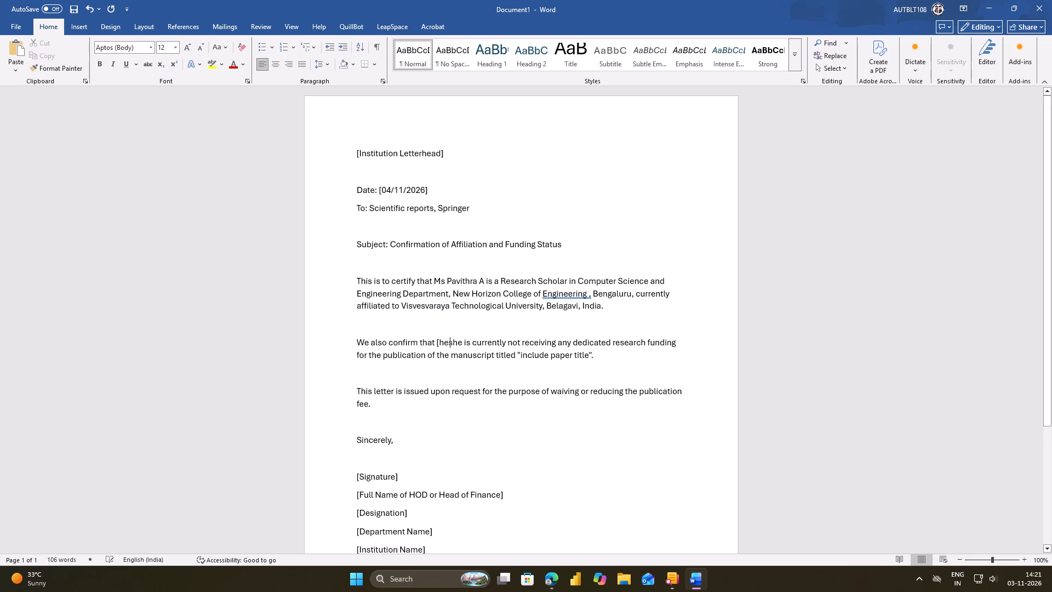
pyautogui.press('BackSpace')
pyautogui.press('BackSpace')
pyautogui.press('BackSpace')
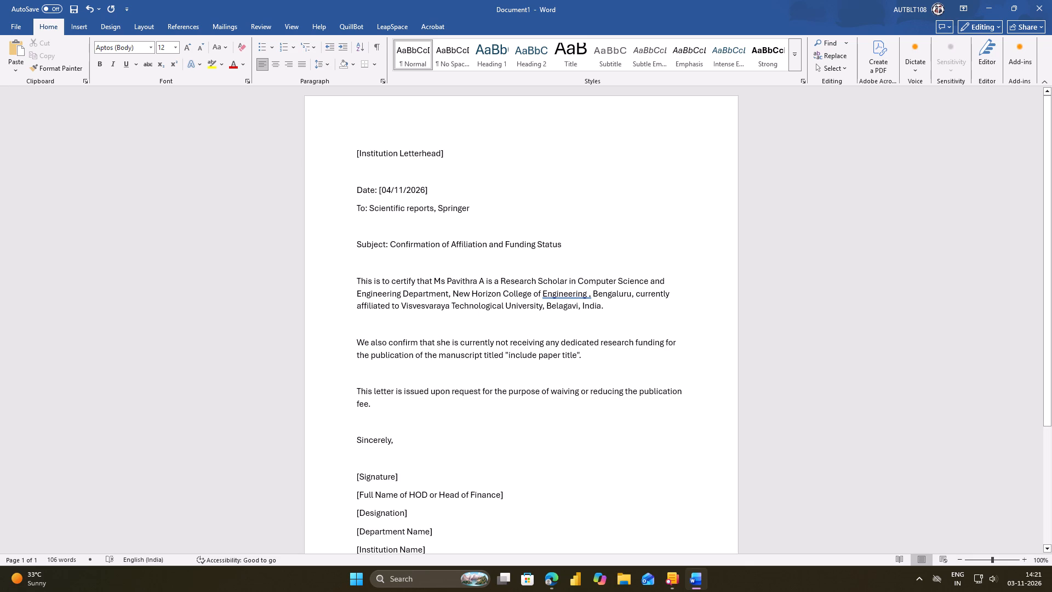
# Clear the "include paper title" placeholder after "manuscript titled", keeping the quotation marks and full stop.
pyautogui.click(576, 355)
pyautogui.press('BackSpace')
pyautogui.press('BackSpace')
pyautogui.press('BackSpace')
pyautogui.press('BackSpace')
pyautogui.press('BackSpace')
pyautogui.press('BackSpace')
pyautogui.press('BackSpace')
pyautogui.press('BackSpace')
pyautogui.press('BackSpace')
pyautogui.press('BackSpace')
pyautogui.press('BackSpace')
pyautogui.press('BackSpace')
pyautogui.press('BackSpace')
pyautogui.press('BackSpace')
pyautogui.press('BackSpace')
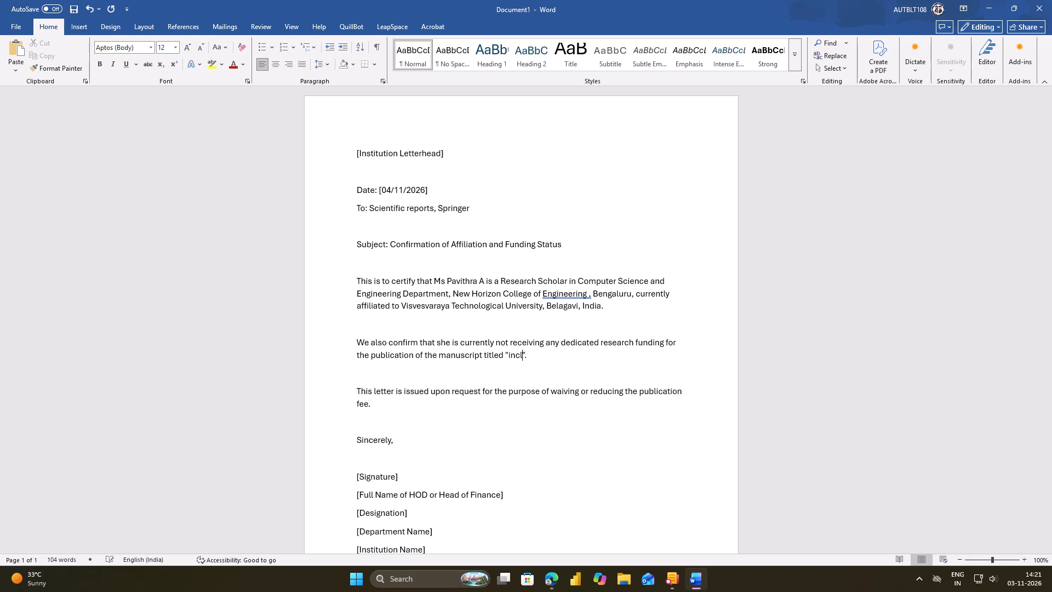
pyautogui.press('BackSpace')
pyautogui.press('BackSpace')
pyautogui.press('BackSpace')
pyautogui.press('BackSpace')
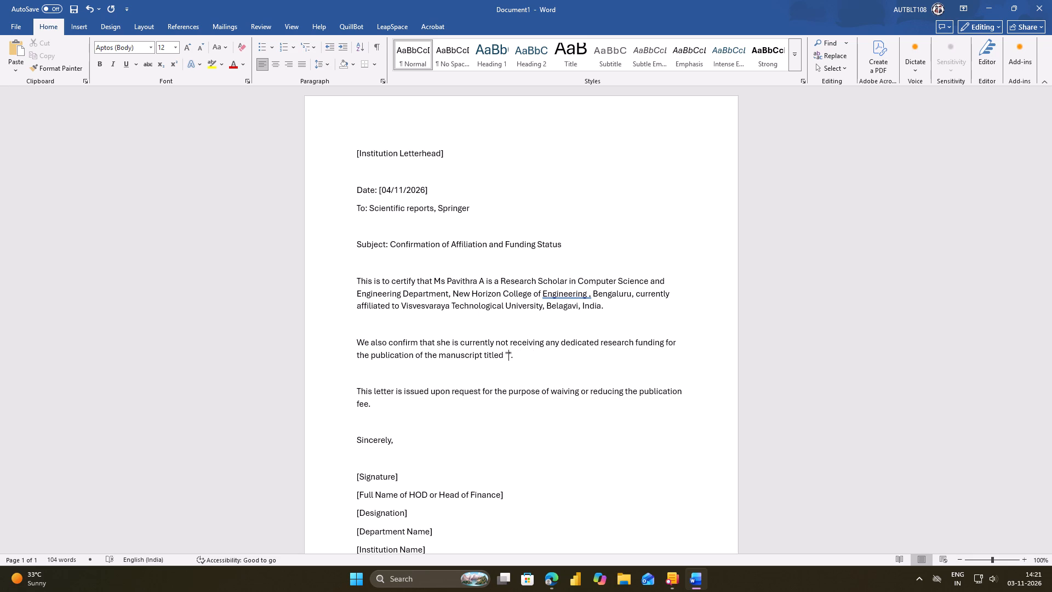
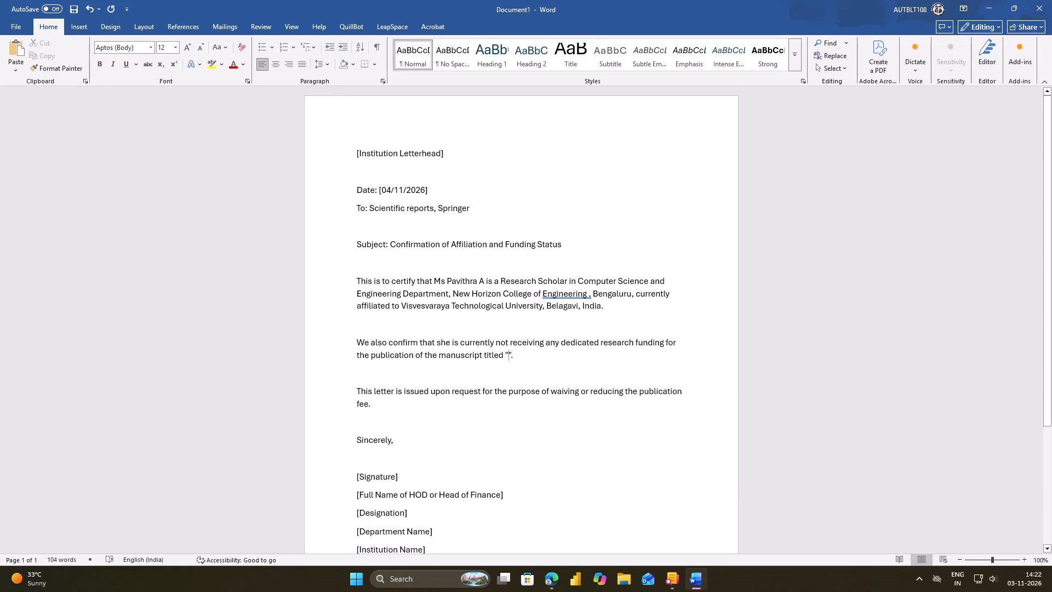
# Delete the "[Department Name]" placeholder from the signature block, leaving its line empty.
pyautogui.scroll(-6, 507, 424)
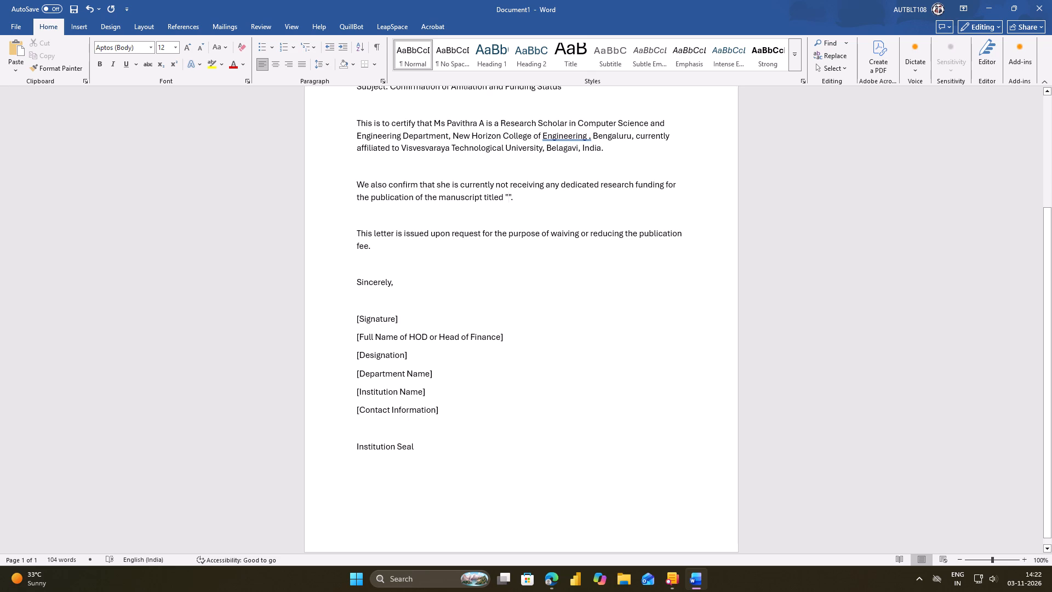
pyautogui.click(433, 374)
pyautogui.press('BackSpace')
pyautogui.press('BackSpace')
pyautogui.press('BackSpace')
pyautogui.press('BackSpace')
pyautogui.press('BackSpace')
pyautogui.press('BackSpace')
pyautogui.press('BackSpace')
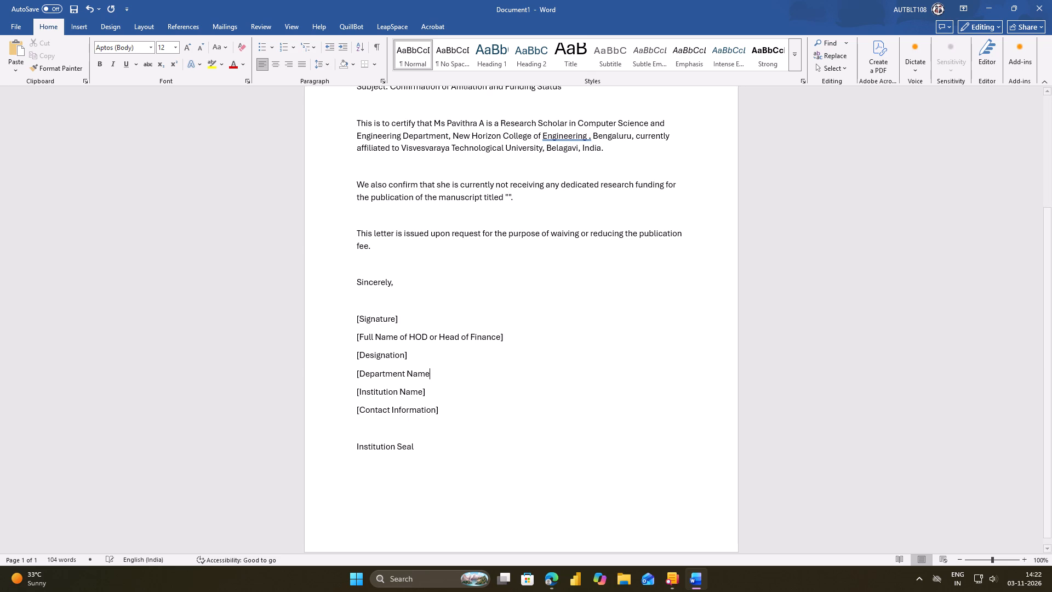
pyautogui.press('BackSpace')
pyautogui.press('BackSpace')
pyautogui.press('BackSpace')
pyautogui.press('BackSpace')
pyautogui.press('BackSpace')
pyautogui.press('BackSpace')
pyautogui.press('BackSpace')
pyautogui.press('BackSpace')
pyautogui.press('BackSpace')
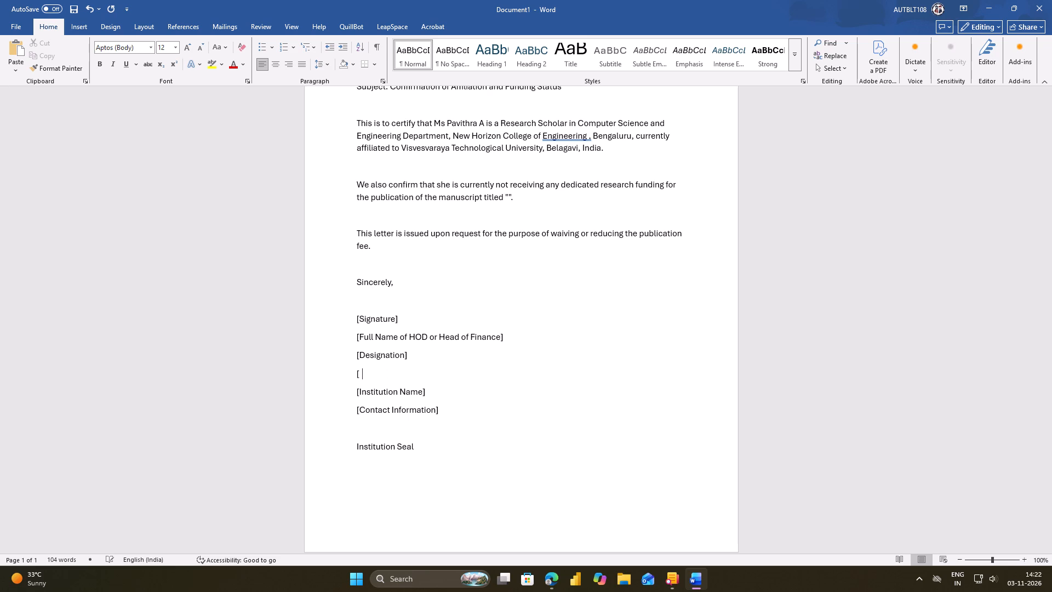
pyautogui.press('BackSpace')
# Fill the empty department line with "Computer Science and Engineering" copied from the certification sentence, without the leading "in".
pyautogui.hotkey('shift', 'c')
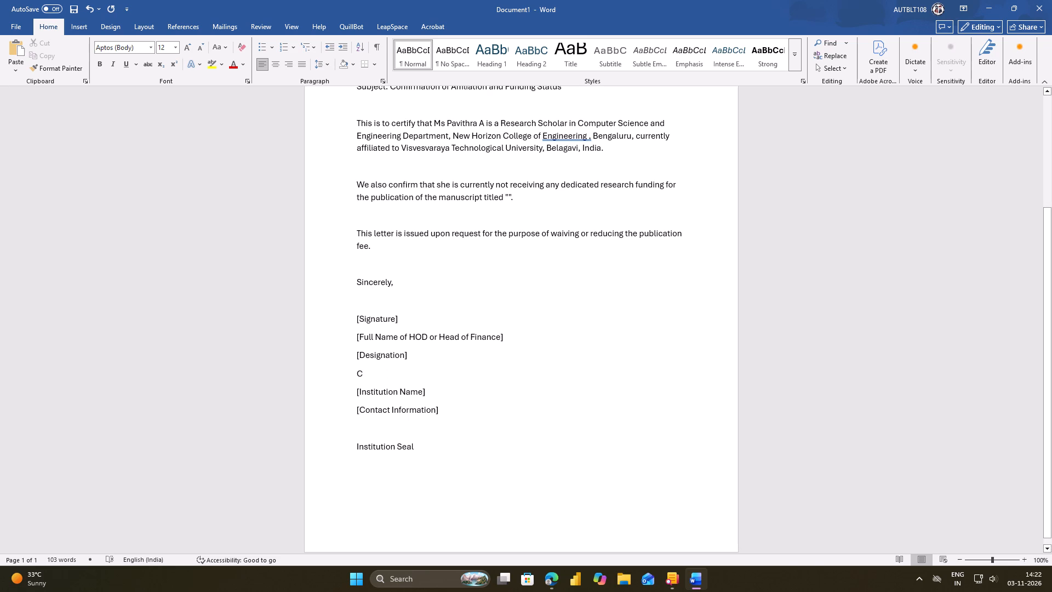
pyautogui.moveTo(576, 123); pyautogui.dragTo(404, 136)
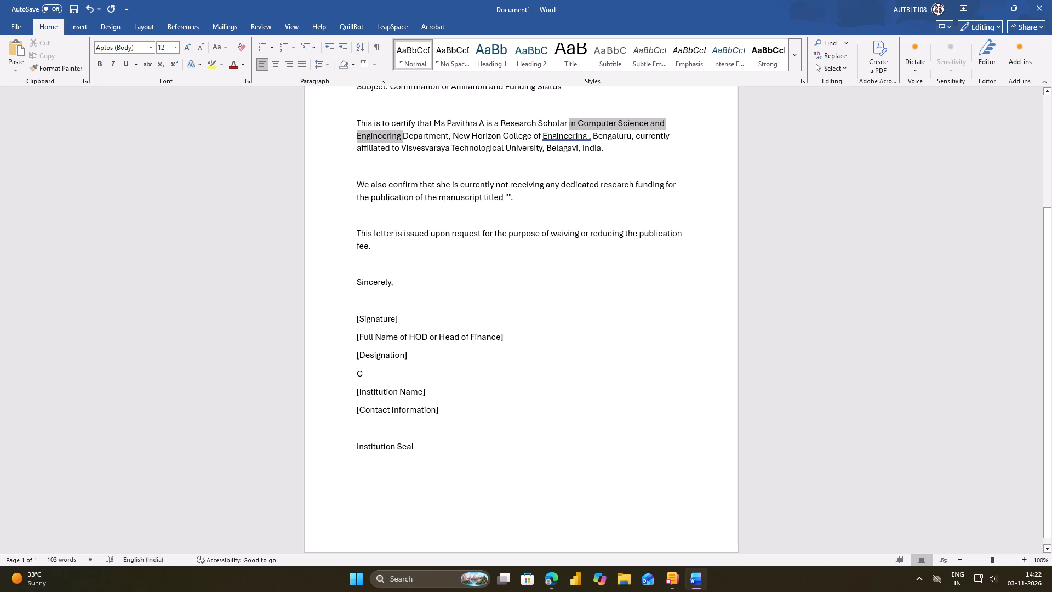
pyautogui.moveTo(404, 136); pyautogui.dragTo(405, 133)
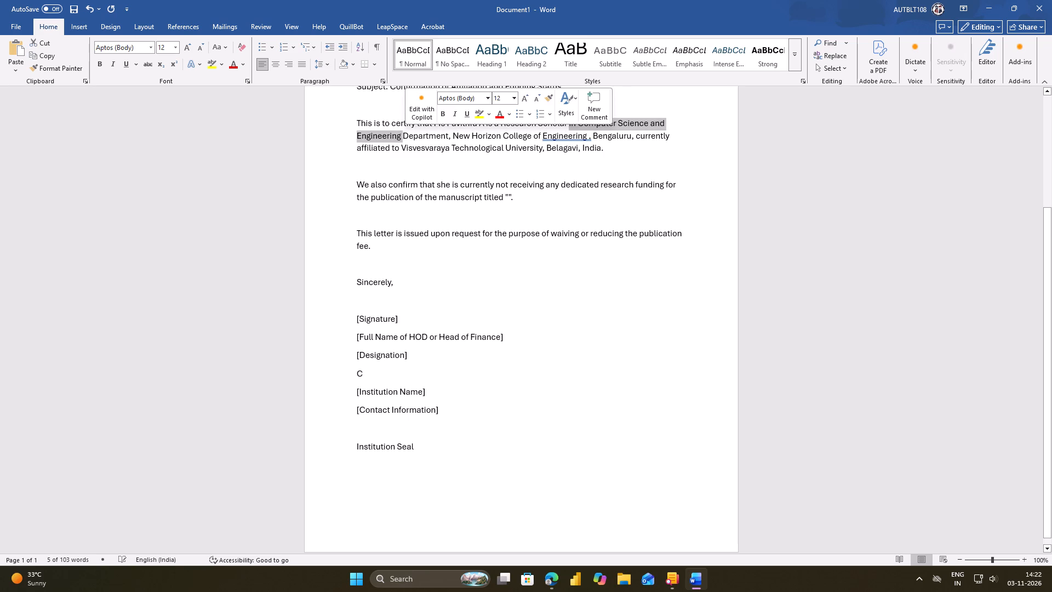
pyautogui.hotkey('ctrl', 'c')
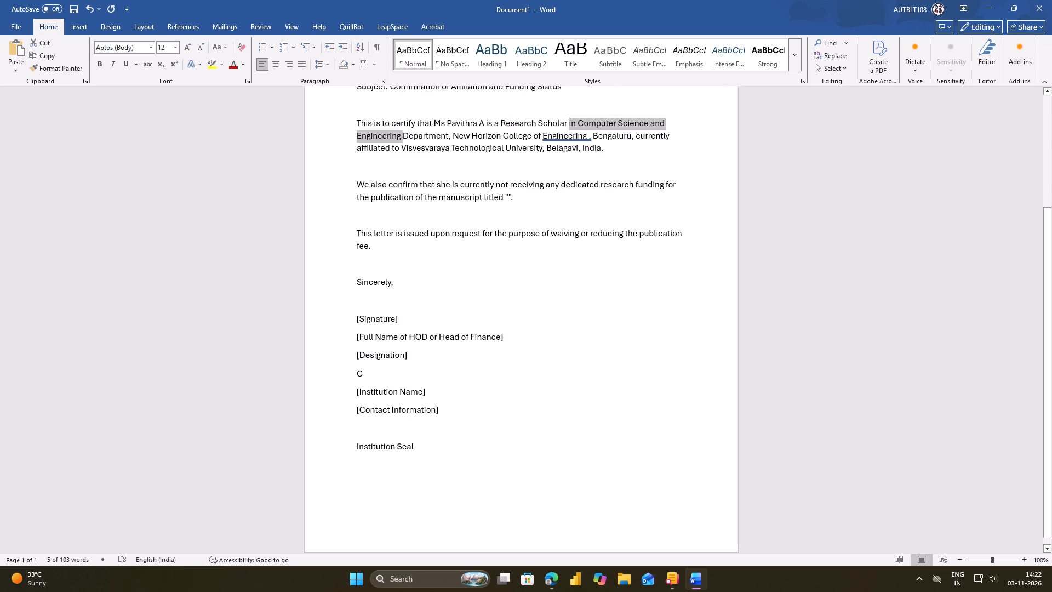
pyautogui.click(362, 373)
pyautogui.hotkey('ctrl', 'v')
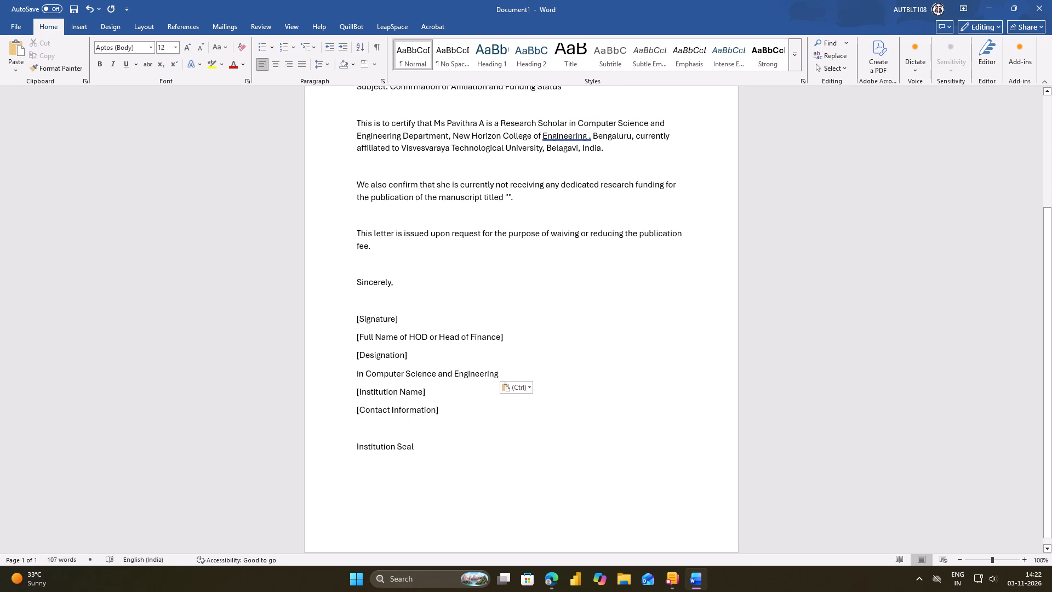
pyautogui.click(368, 373)
pyautogui.press('BackSpace')
pyautogui.press('BackSpace')
pyautogui.press('BackSpace')
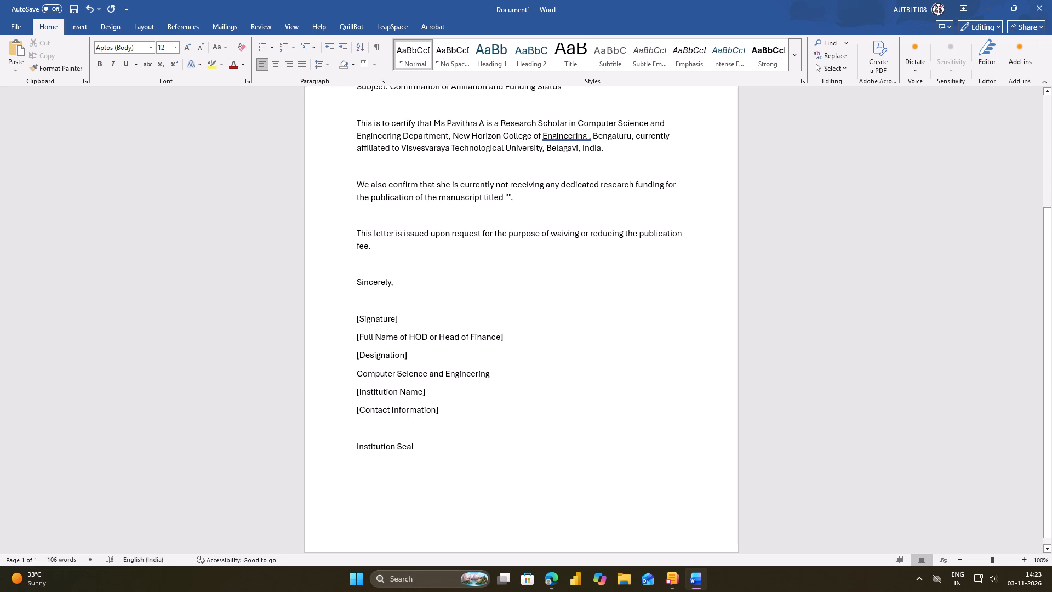
# Reword the department in the certification sentence as "Department of Computer Science and Engineering" by moving "Department" to the front and adding "of".
pyautogui.moveTo(448, 136); pyautogui.dragTo(404, 135)
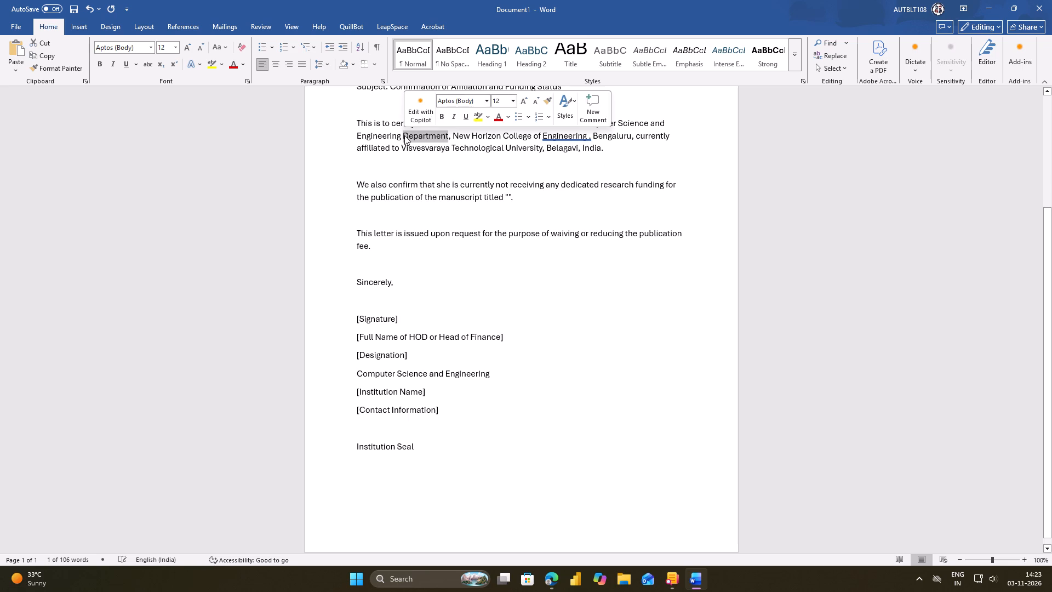
pyautogui.hotkey('ctrl', 'x')
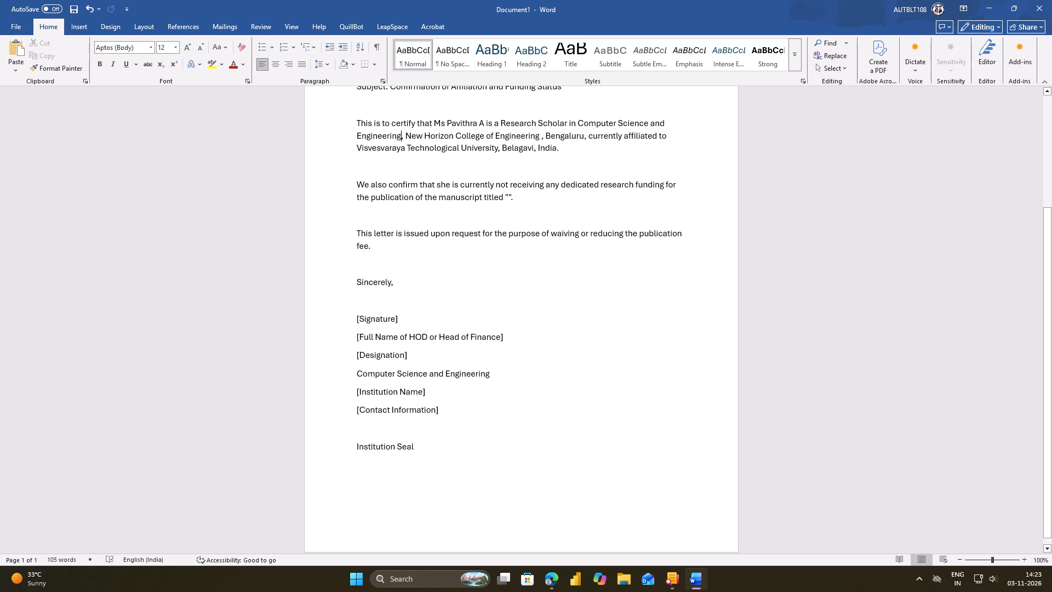
pyautogui.click(578, 123)
pyautogui.hotkey('ctrl', 'v')
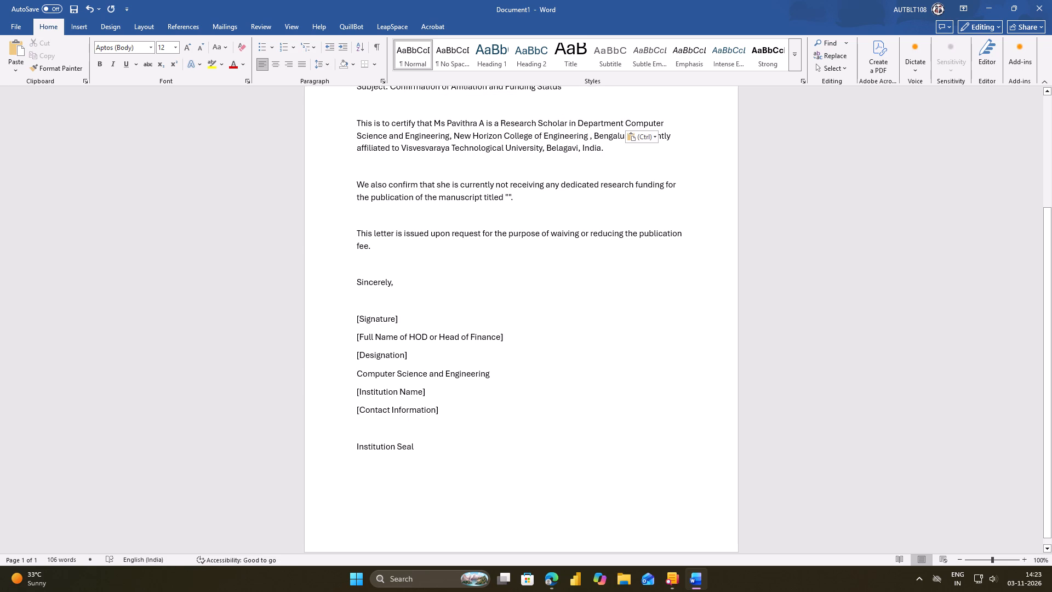
pyautogui.write('of')
pyautogui.press('space')
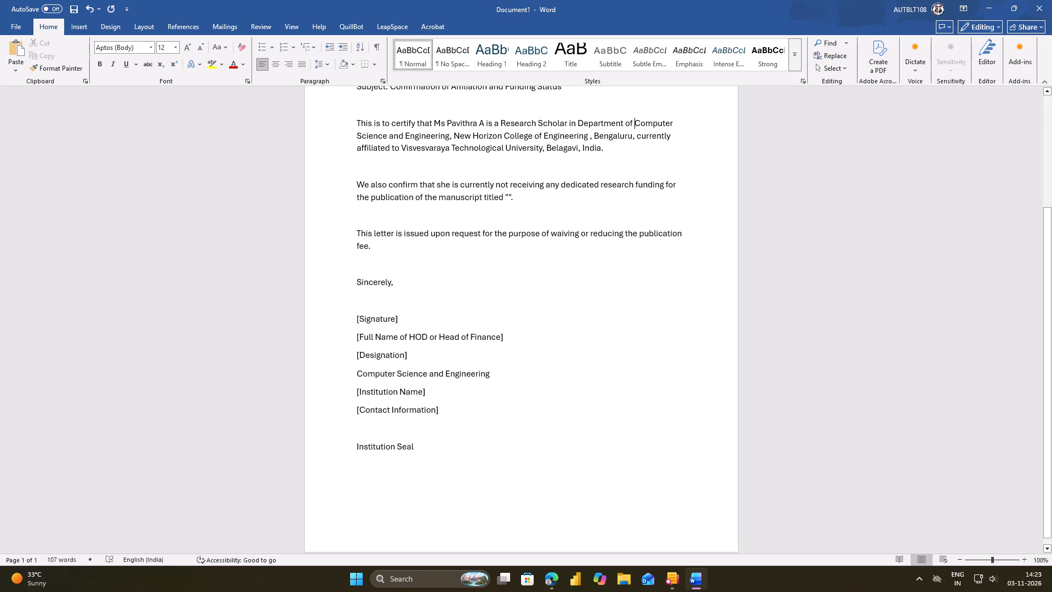
# Replace the "[Institution Name]" placeholder with "New Horizon College of Engineering" copied from the certification sentence, keeping "[Contact Information]" on its own line.
pyautogui.moveTo(454, 135); pyautogui.dragTo(653, 145)
pyautogui.moveTo(653, 145); pyautogui.dragTo(587, 135)
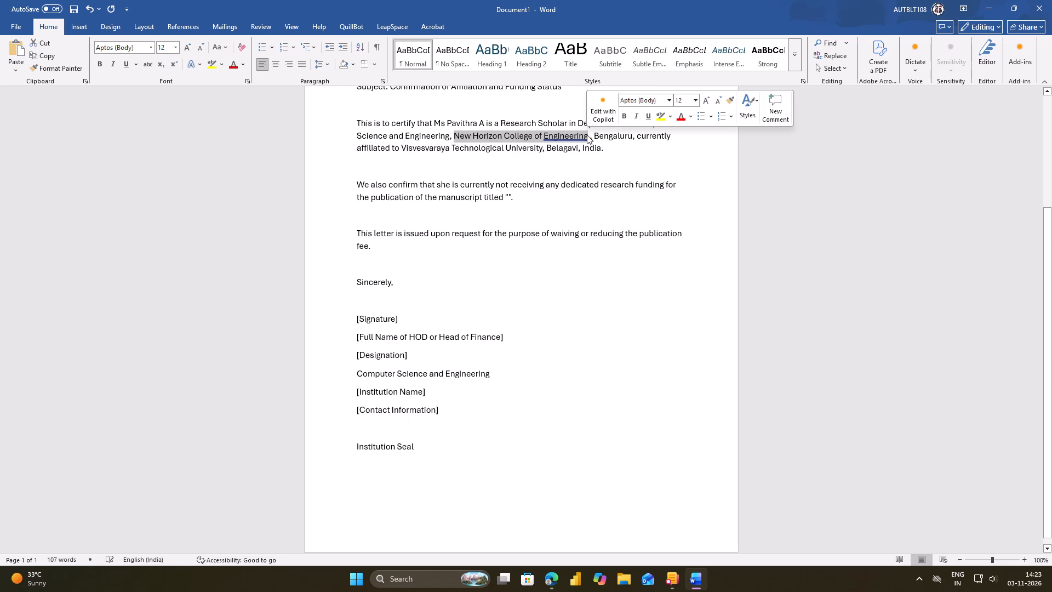
pyautogui.hotkey('ctrl', 'c')
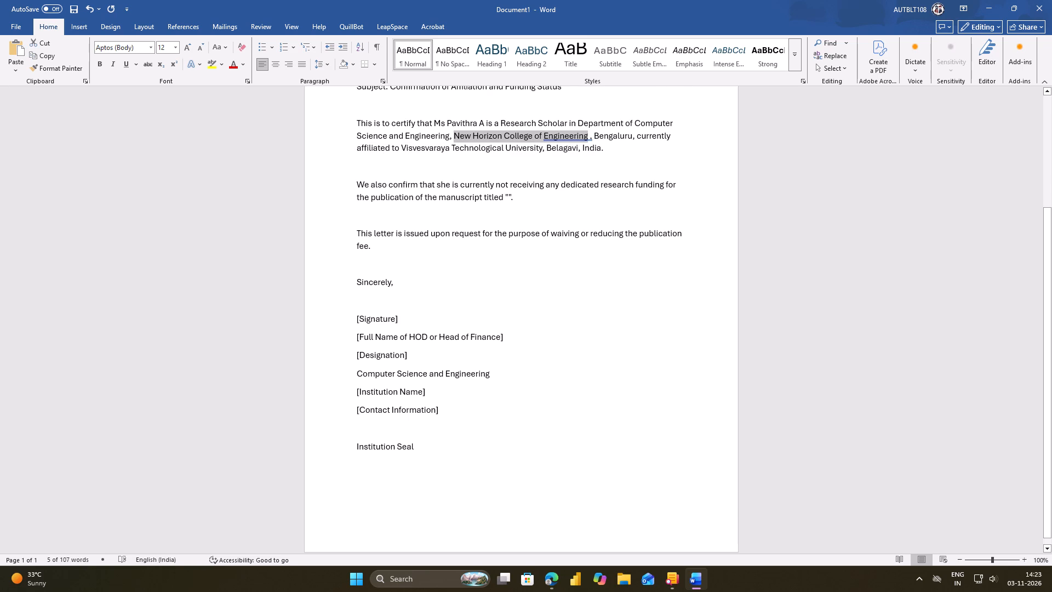
pyautogui.moveTo(356, 390); pyautogui.dragTo(448, 394)
pyautogui.hotkey('ctrl', 'v')
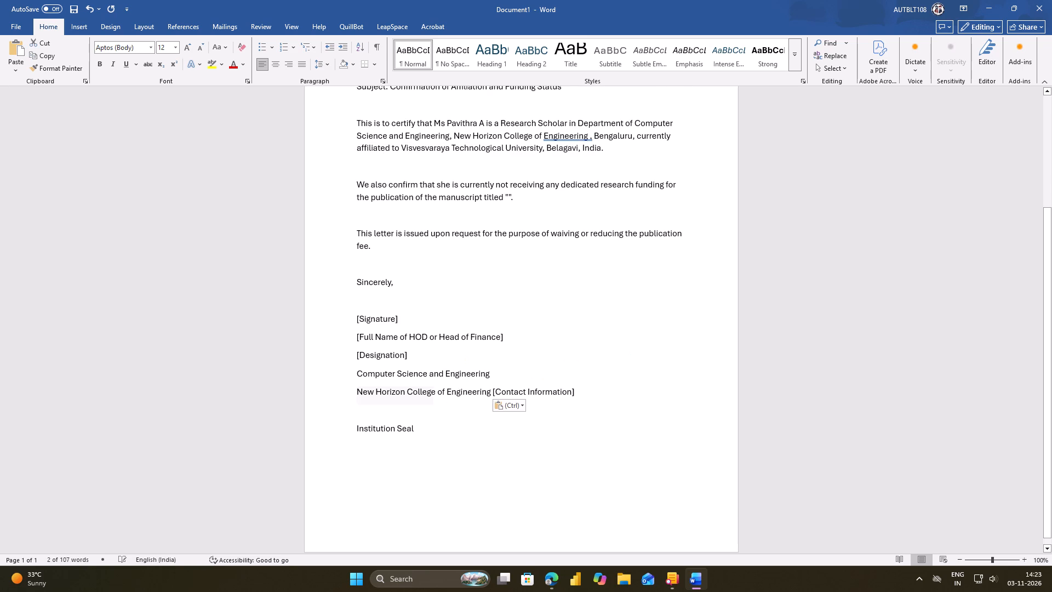
pyautogui.press('Return')
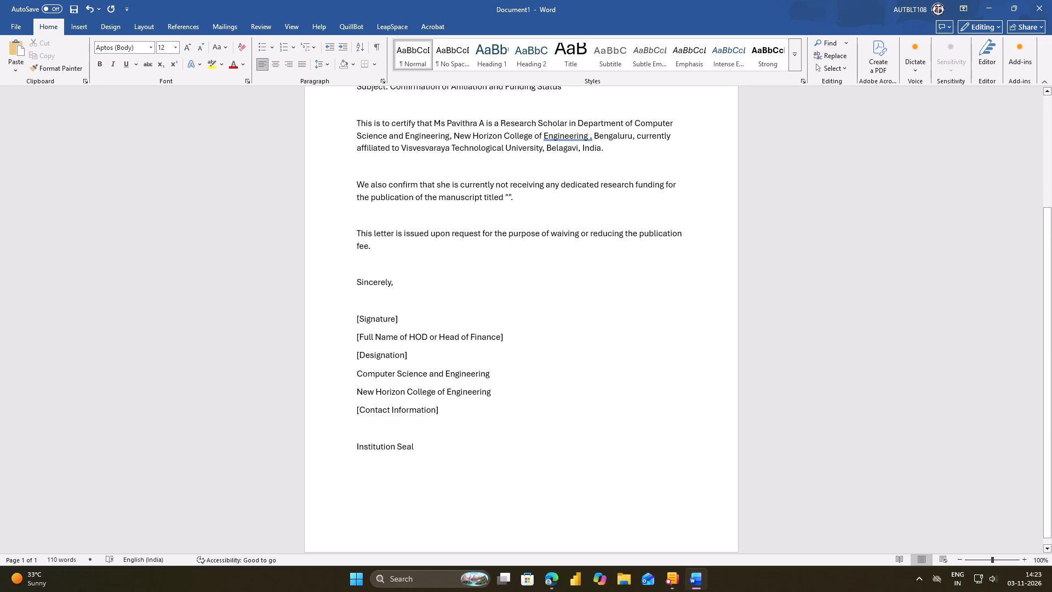
# Remove the extra space before the comma after "New Horizon College of Engineering" in the certification sentence.
pyautogui.click(590, 138)
pyautogui.press('BackSpace')
pyautogui.click(580, 317)
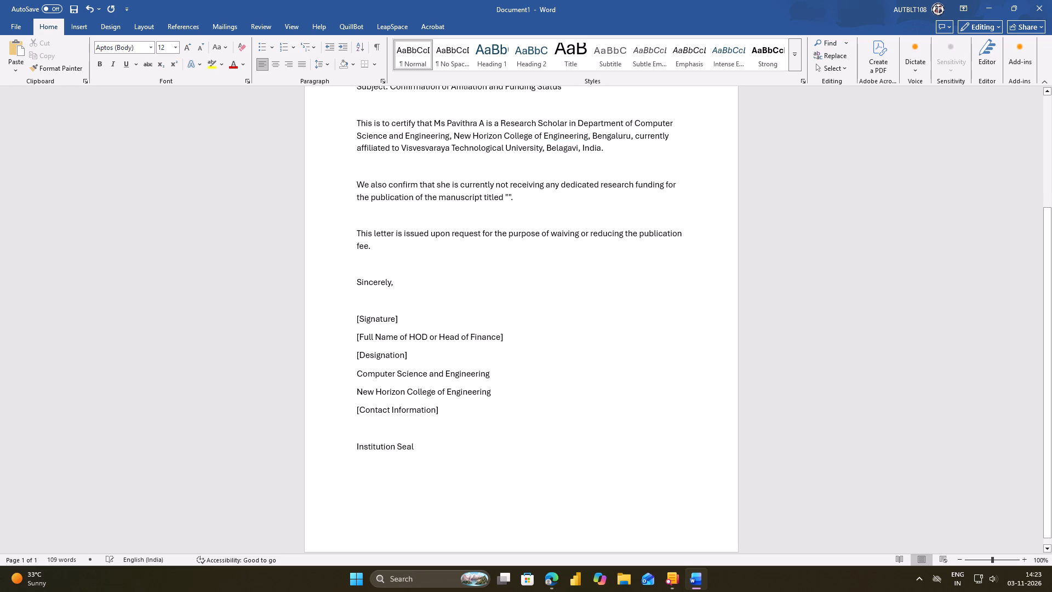
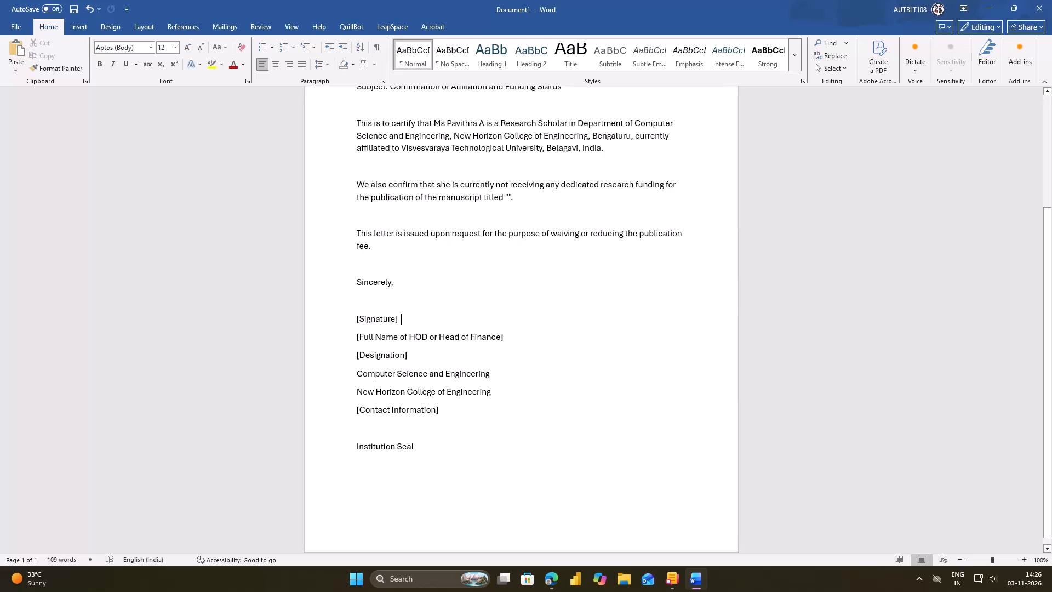
# Enter the manuscript title between the empty quotation marks, beginning "Explainable Convolution -Based Adaptive network with Channel Attention Te".
pyautogui.click(507, 195)
pyautogui.write('Explainable')
pyautogui.press('space')
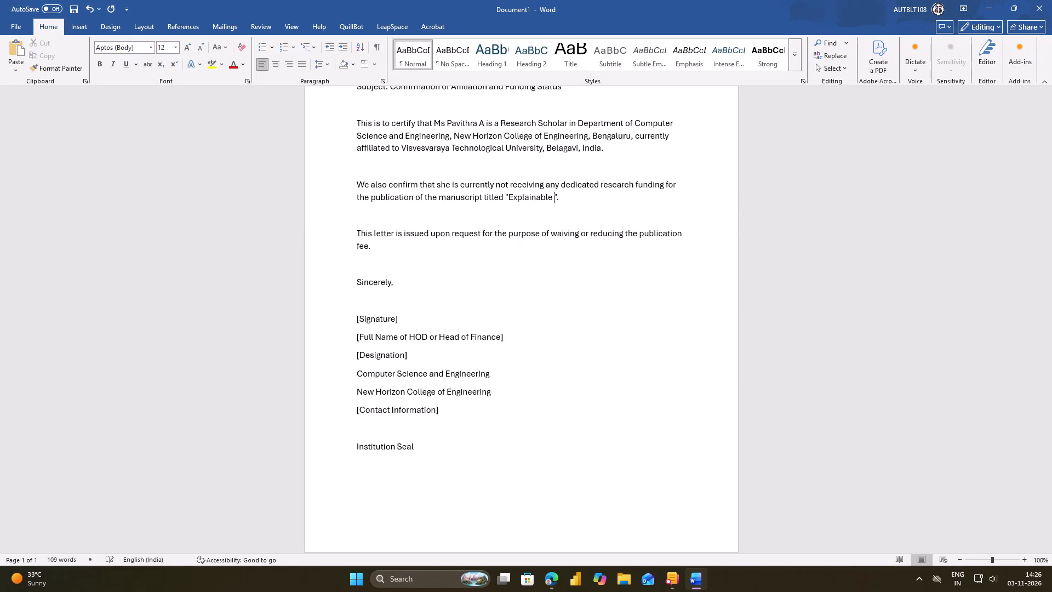
pyautogui.write('Conv')
pyautogui.write('olution')
pyautogui.press('space')
pyautogui.press('-')
pyautogui.write('Based')
pyautogui.press('space')
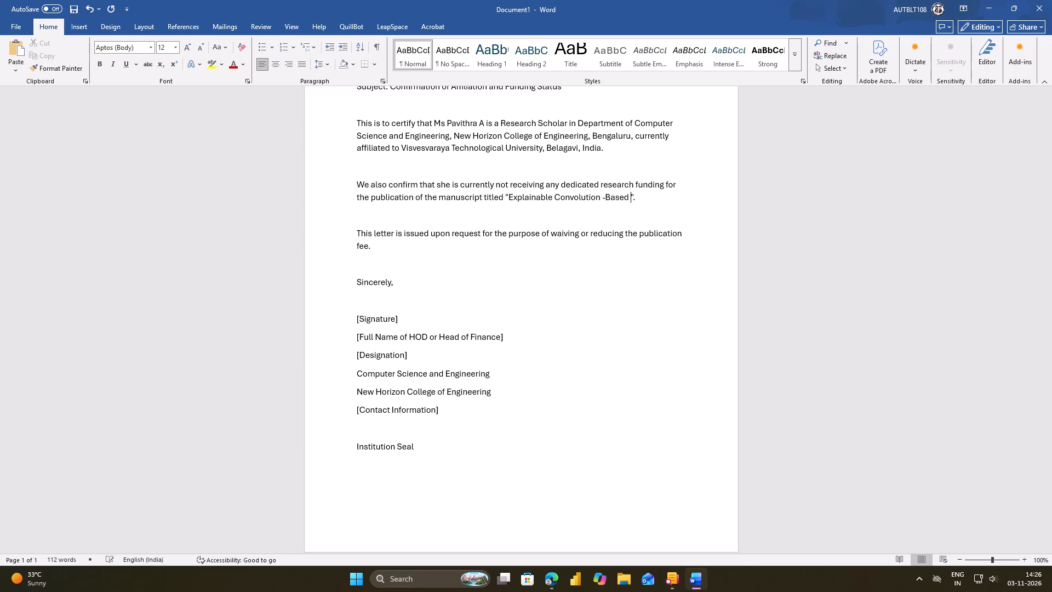
pyautogui.write('Ada')
pyautogui.write('ptive')
pyautogui.press('space')
pyautogui.write('network')
pyautogui.press('space')
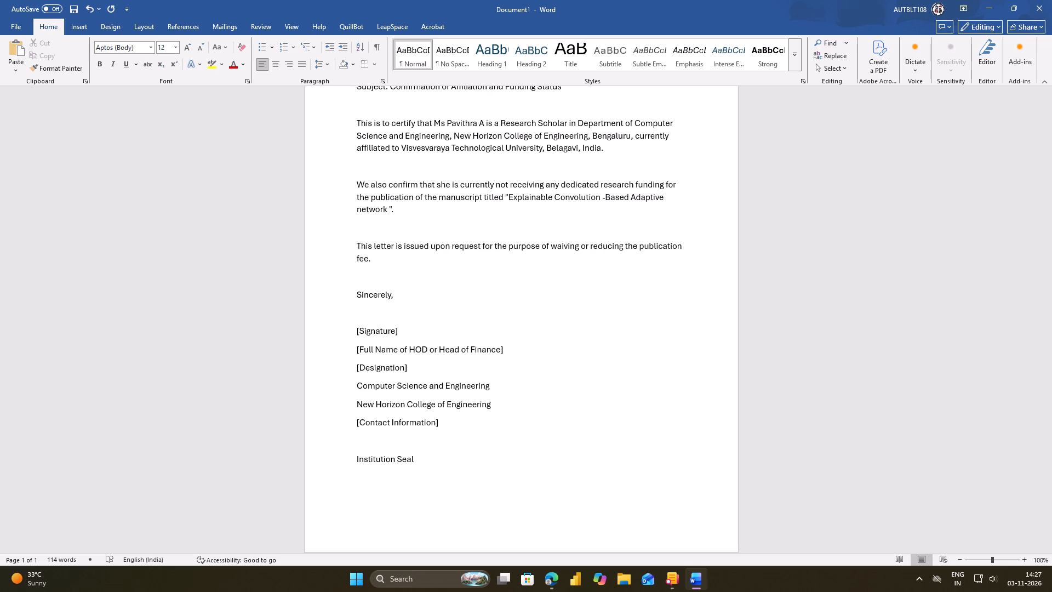
pyautogui.write('with')
pyautogui.press('space')
pyautogui.write('Channel')
pyautogui.write('Attention')
pyautogui.press('space')
pyautogui.write('Te')
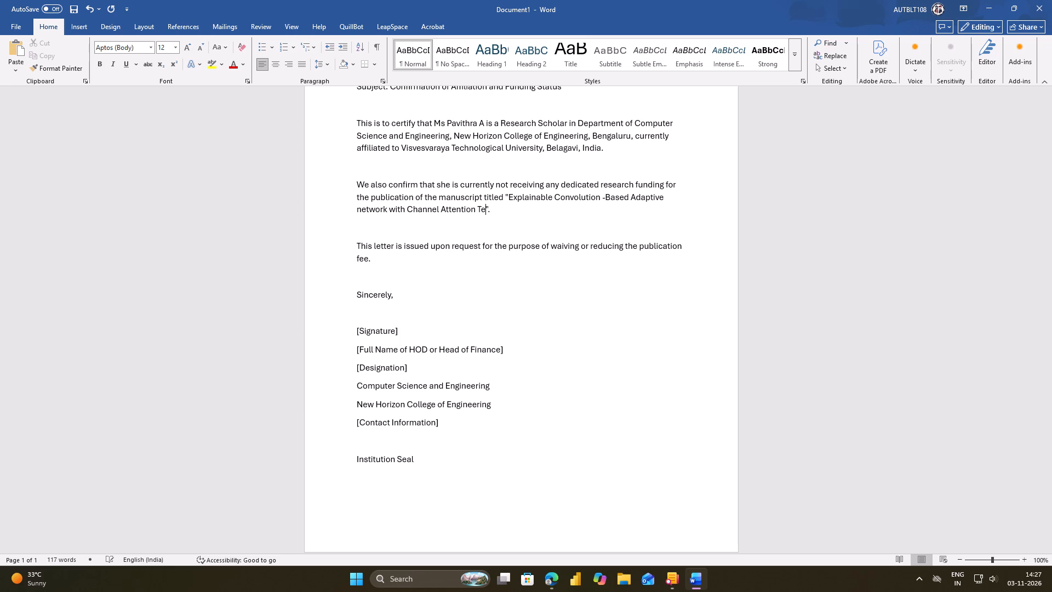
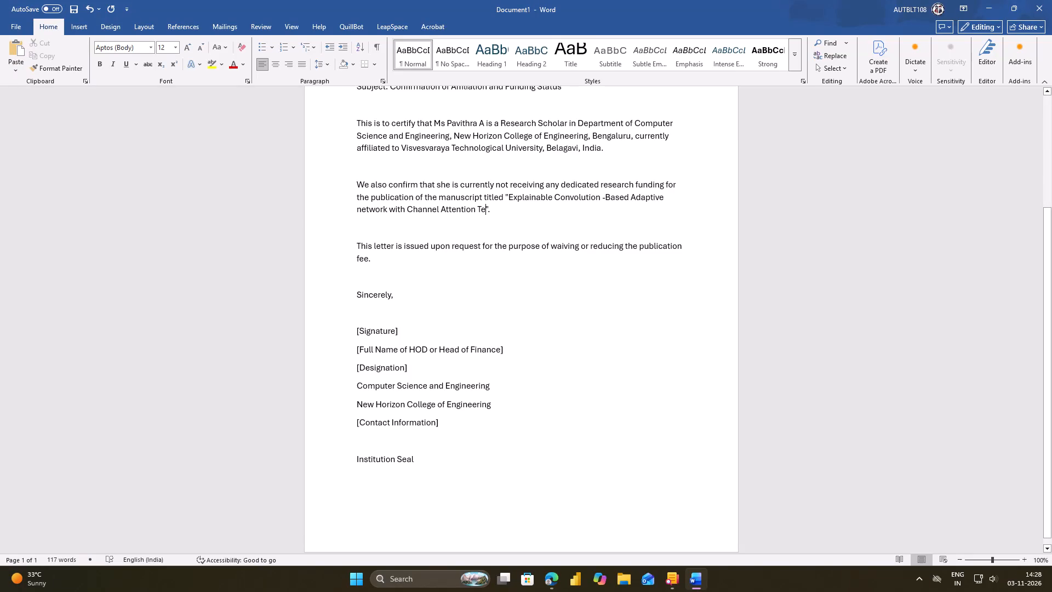
# Correct the manuscript title to read "Convolution-based", without a space before the hyphen, and retype the lowercase initial "n" of "network".
pyautogui.click(603, 196)
pyautogui.press('BackSpace')
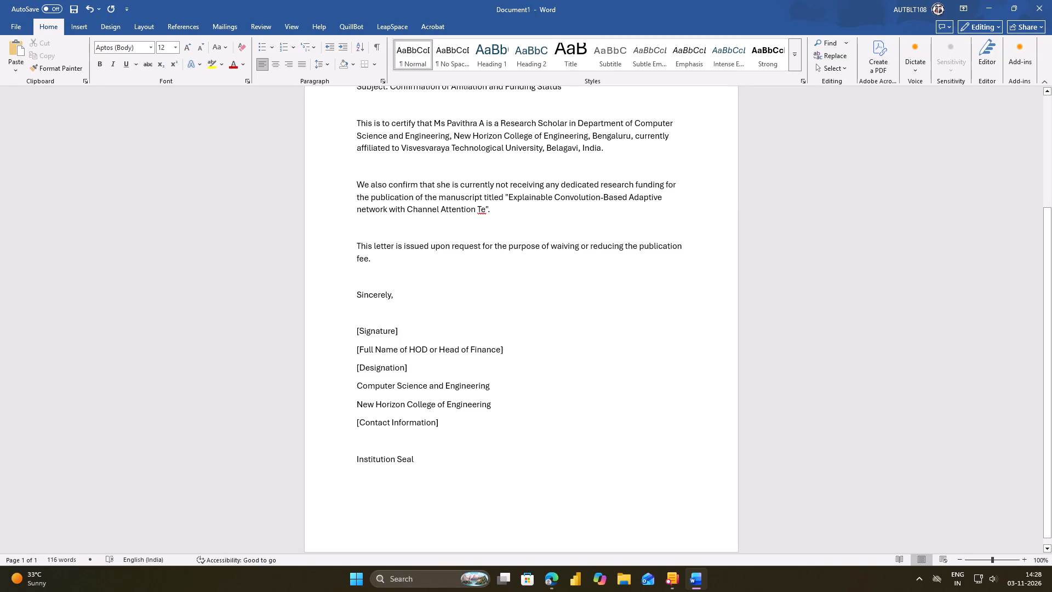
pyautogui.click(609, 195)
pyautogui.press('BackSpace')
pyautogui.press('b')
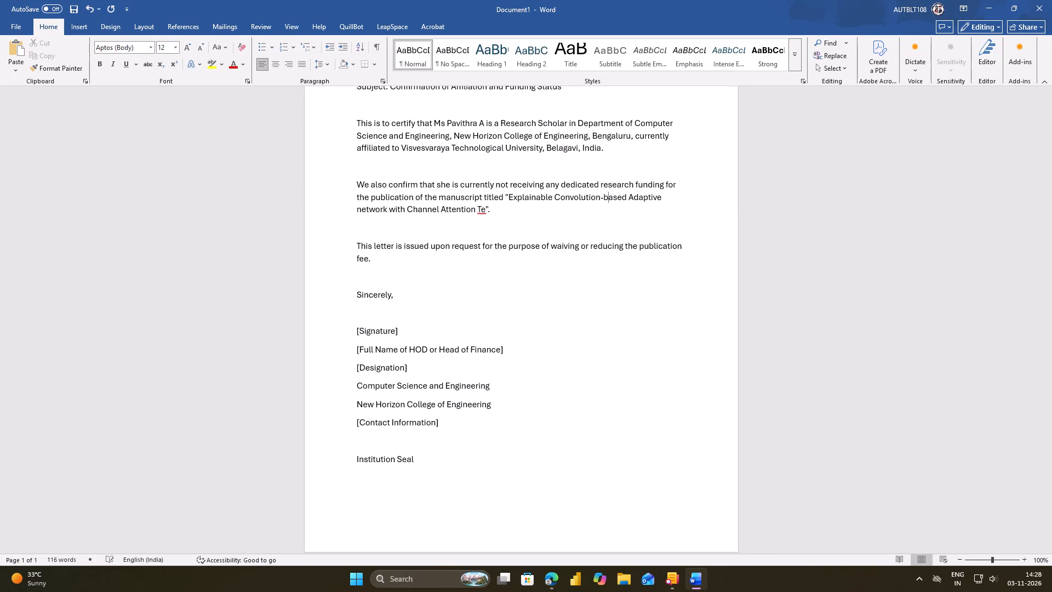
pyautogui.click(361, 208)
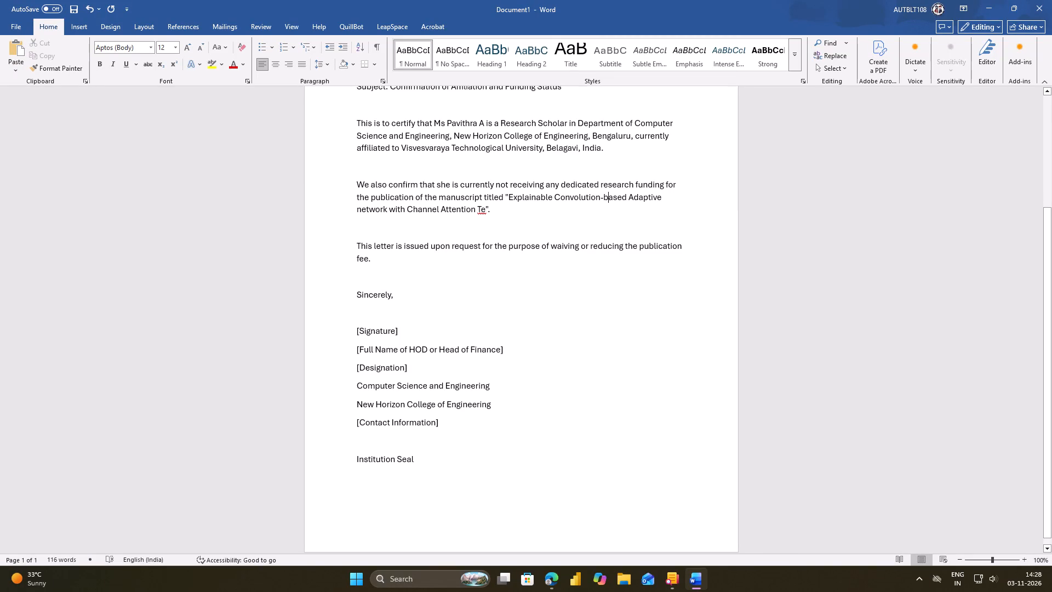
pyautogui.press('BackSpace')
pyautogui.press('n')
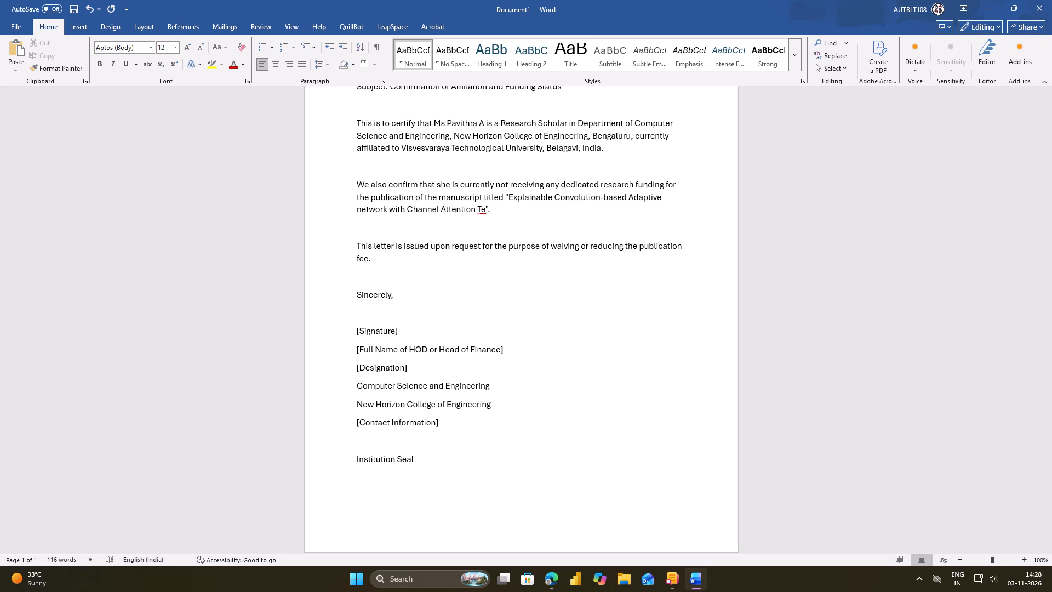
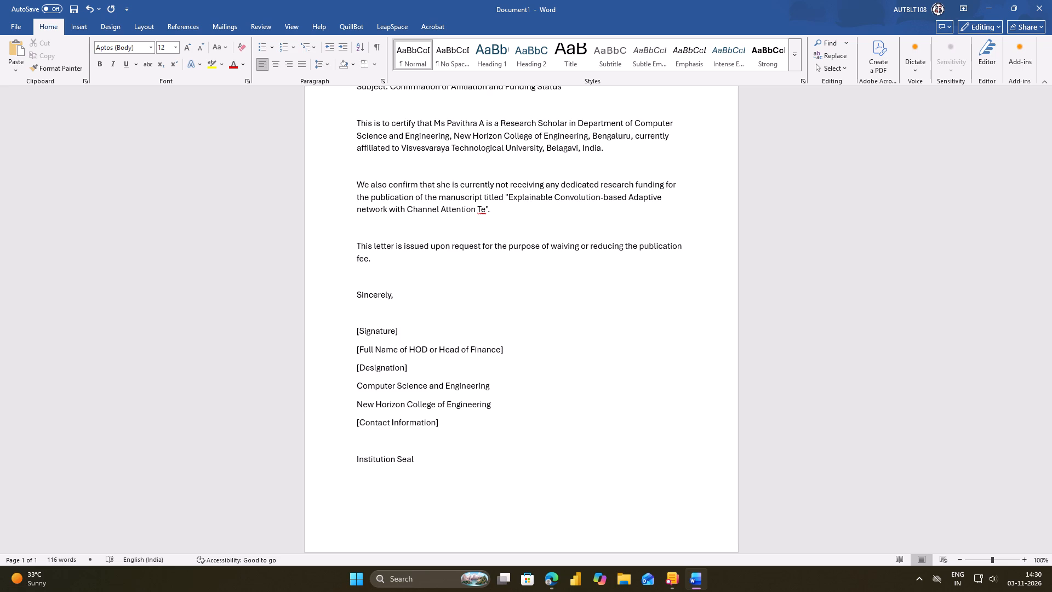
# Replace the stray "Te" at the end of the manuscript title with "and Hybrid Pre-processing Techniques".
pyautogui.click(485, 209)
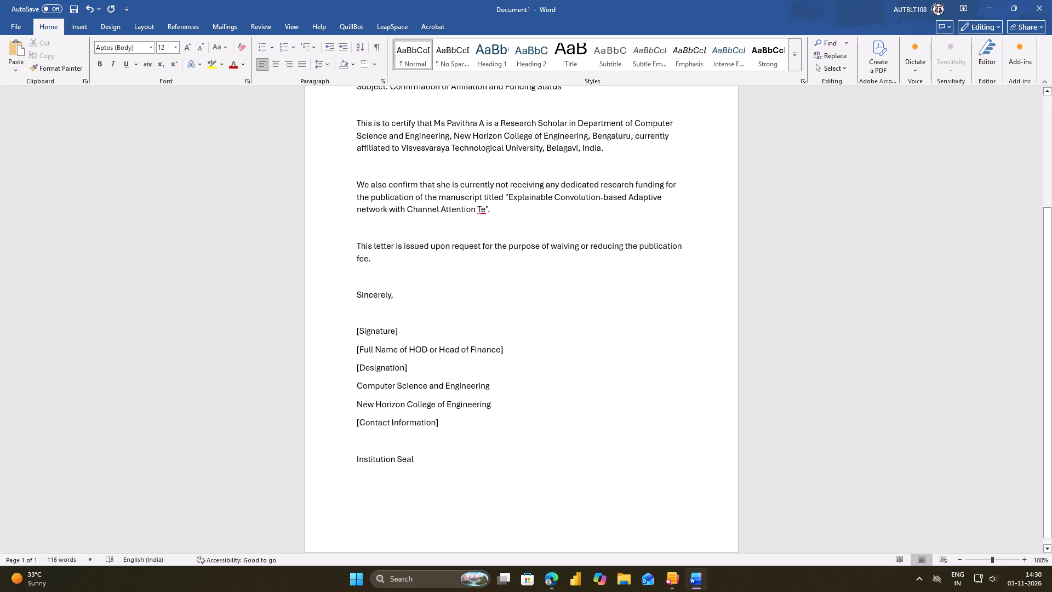
pyautogui.press('BackSpace')
pyautogui.press('BackSpace')
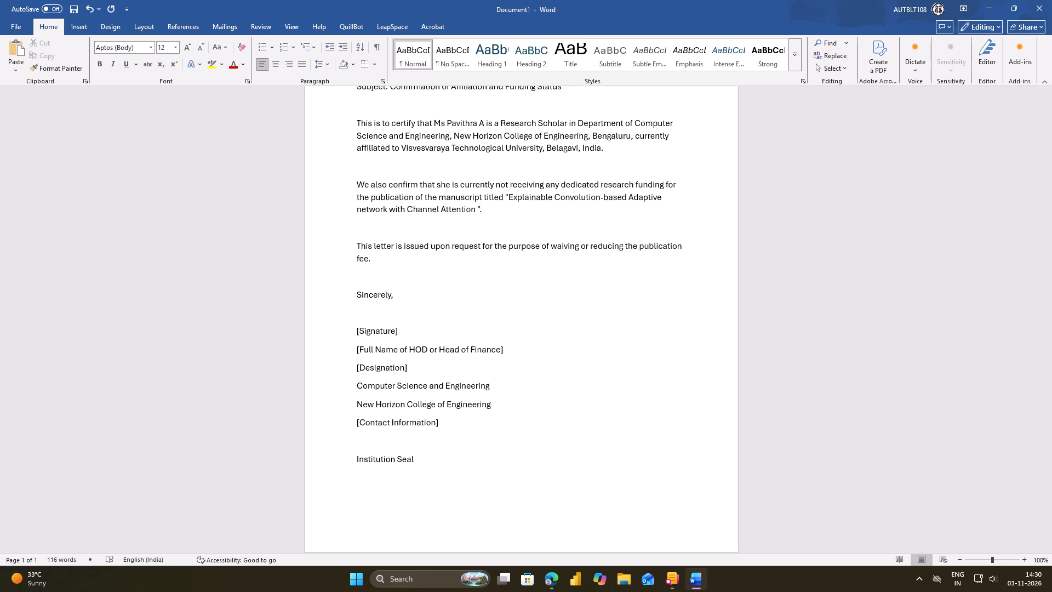
pyautogui.write('and')
pyautogui.press('space')
pyautogui.write('Hybrid')
pyautogui.press('space')
pyautogui.write('Pre')
pyautogui.write('-processing')
pyautogui.press('space')
pyautogui.write('Techn')
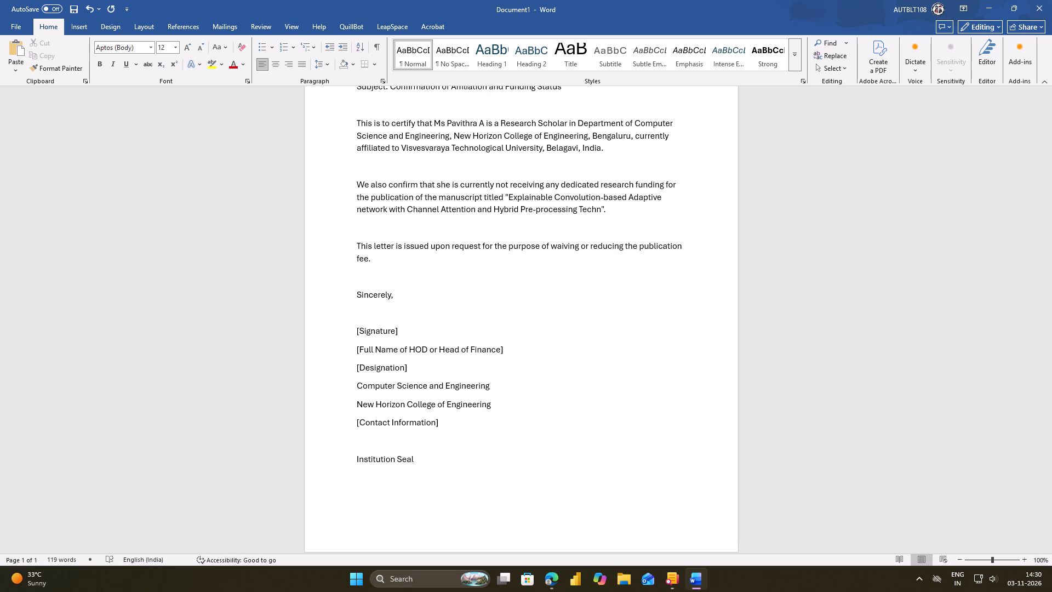
pyautogui.write('iq')
pyautogui.write('ues')
# Complete the manuscript title inside the quotation marks with "for IoT-based Heart Disease Prediction Framework".
pyautogui.press('space')
pyautogui.write('for I')
pyautogui.write('oT')
pyautogui.press('-')
pyautogui.write('based')
pyautogui.press('space')
pyautogui.write('Heart')
pyautogui.press('space')
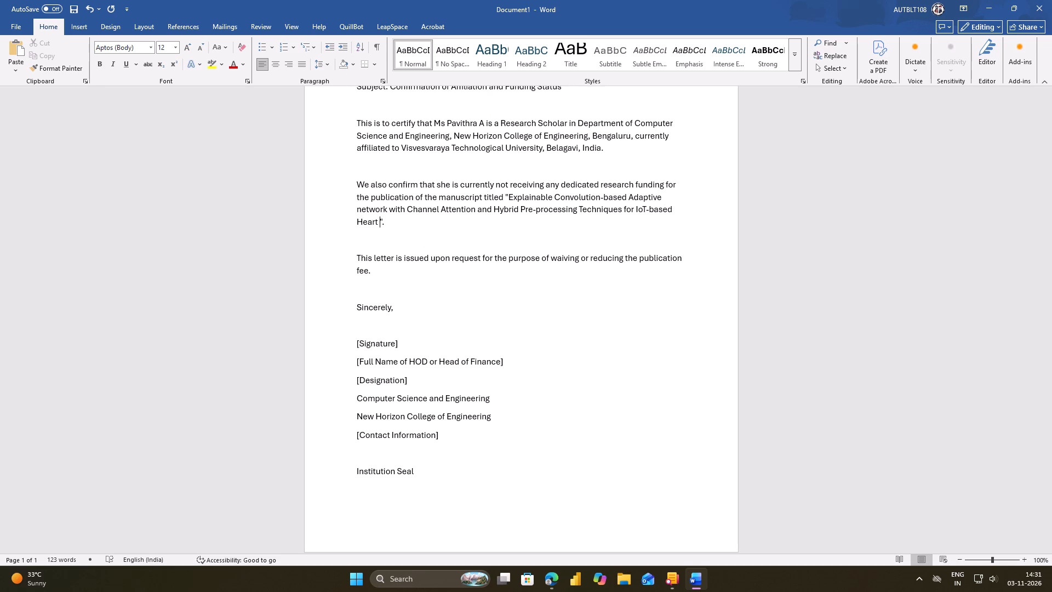
pyautogui.write('Disease')
pyautogui.press('space')
pyautogui.write('Prediction')
pyautogui.press('space')
pyautogui.write('Framew')
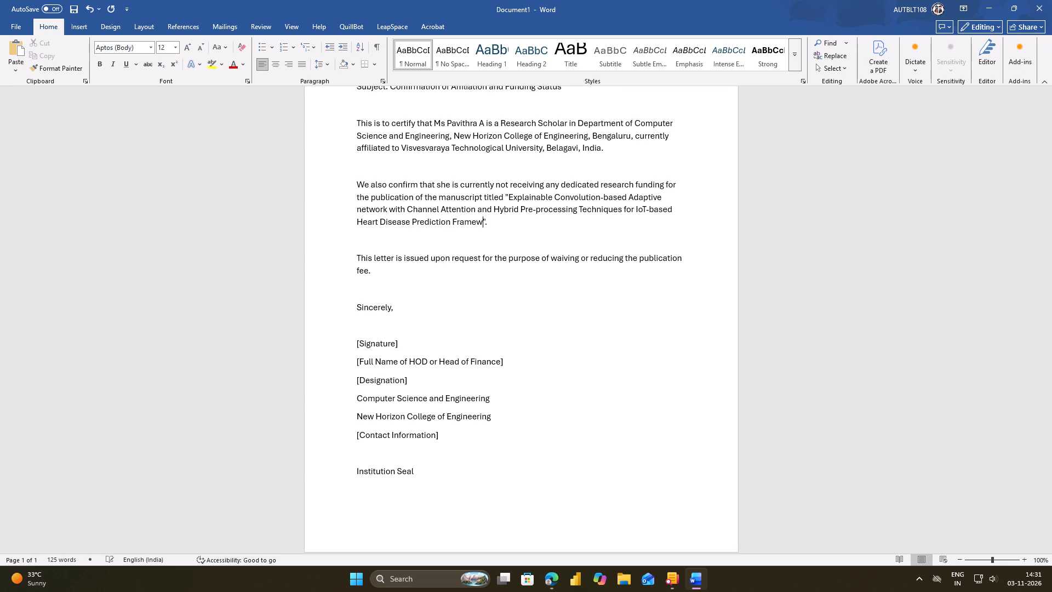
pyautogui.write('ork')
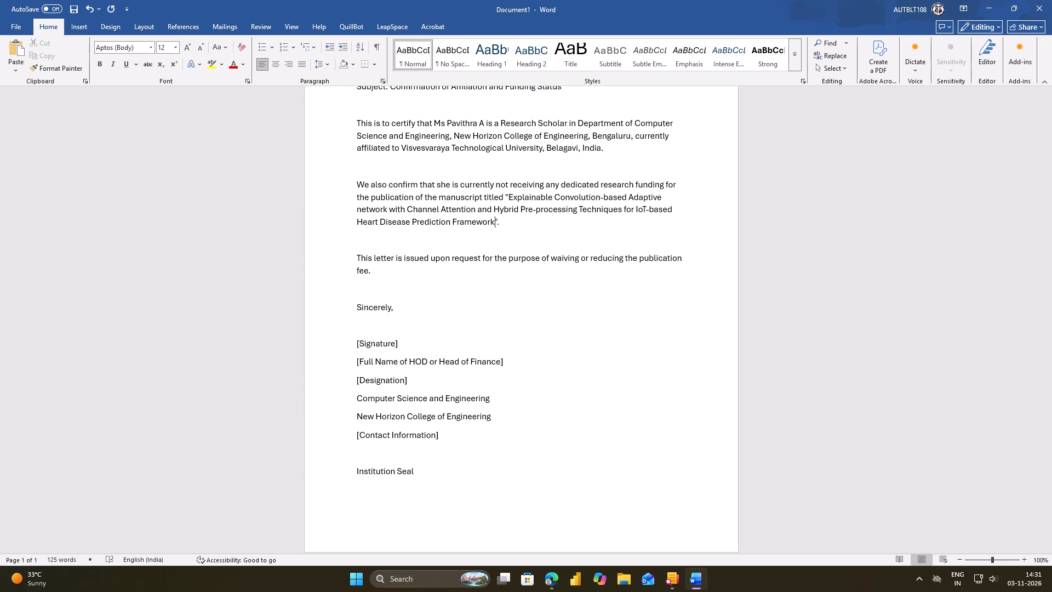
# Capitalise the first letter of "network" in the manuscript title so it reads "Network".
pyautogui.click(359, 208)
pyautogui.press('BackSpace')
pyautogui.hotkey('shift', 'n')
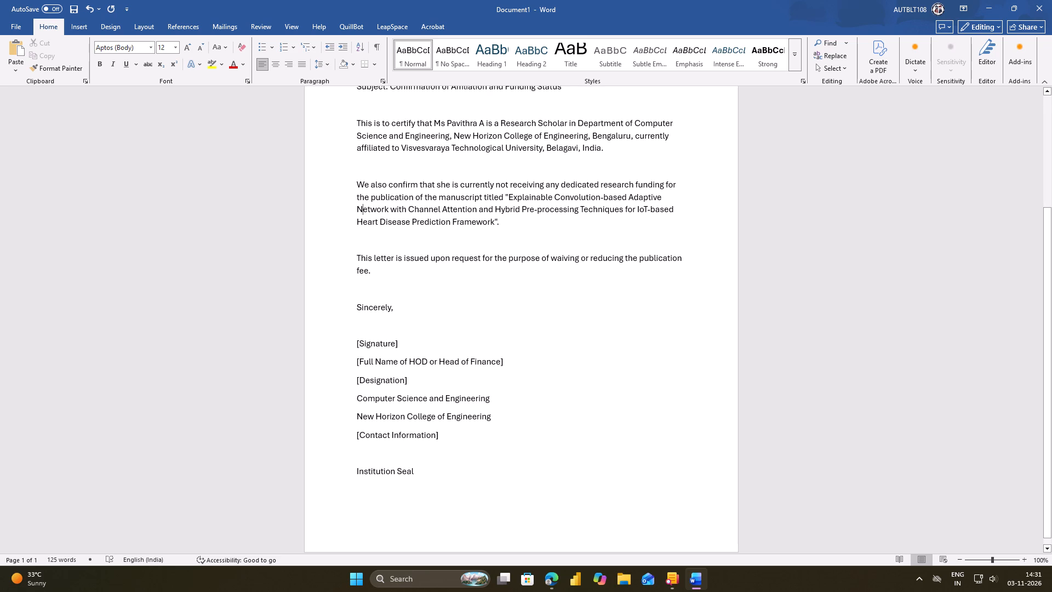
# Justify the three body paragraphs, from "This is to certify" through the publication fee sentence.
pyautogui.scroll(1, 434, 297)
pyautogui.scroll(2, 415, 247)
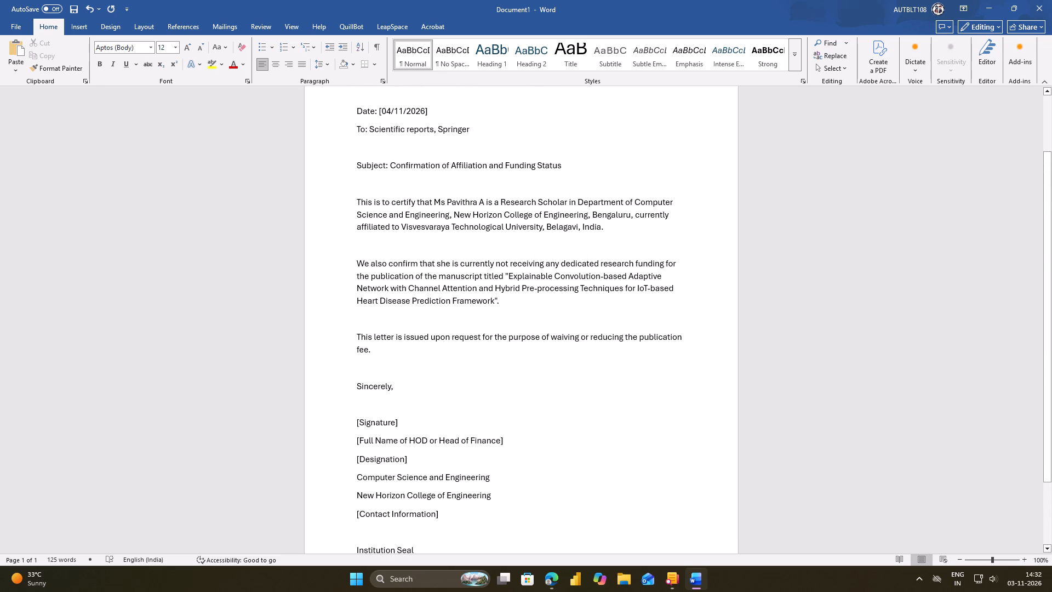
pyautogui.moveTo(351, 200); pyautogui.dragTo(650, 360)
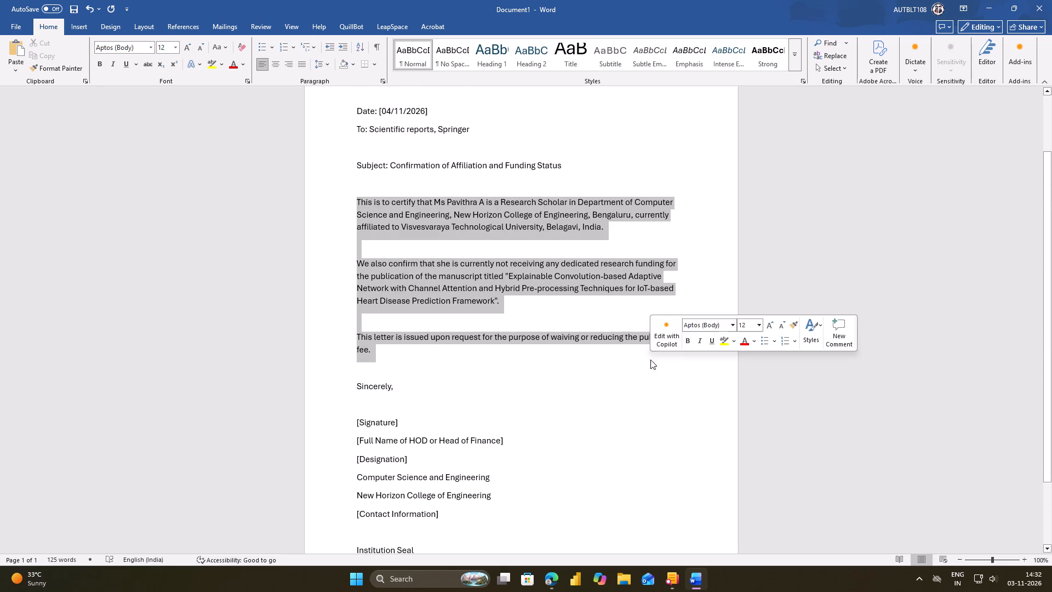
pyautogui.click(299, 64)
pyautogui.click(534, 391)
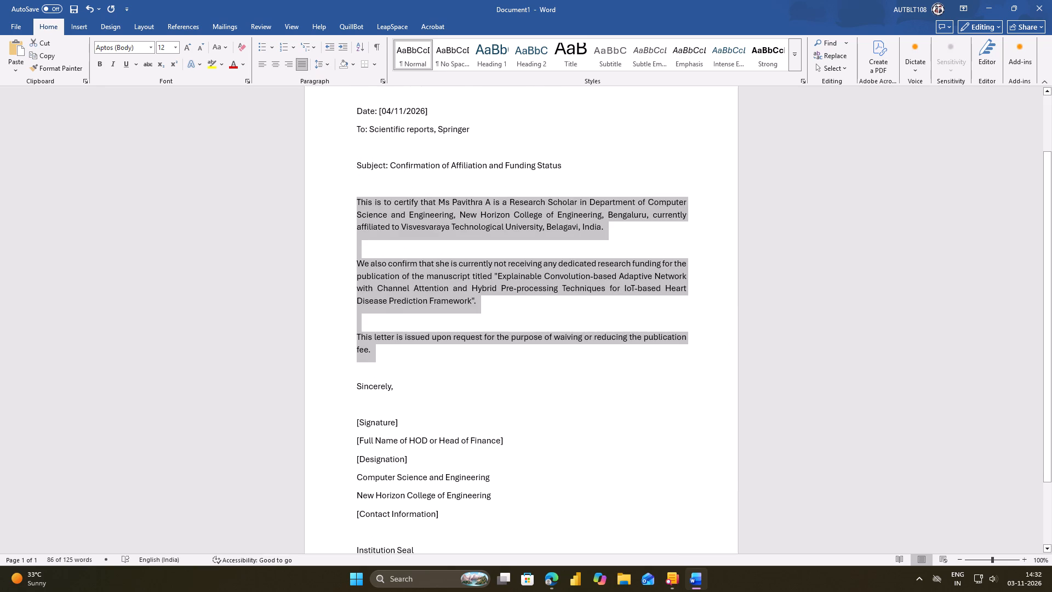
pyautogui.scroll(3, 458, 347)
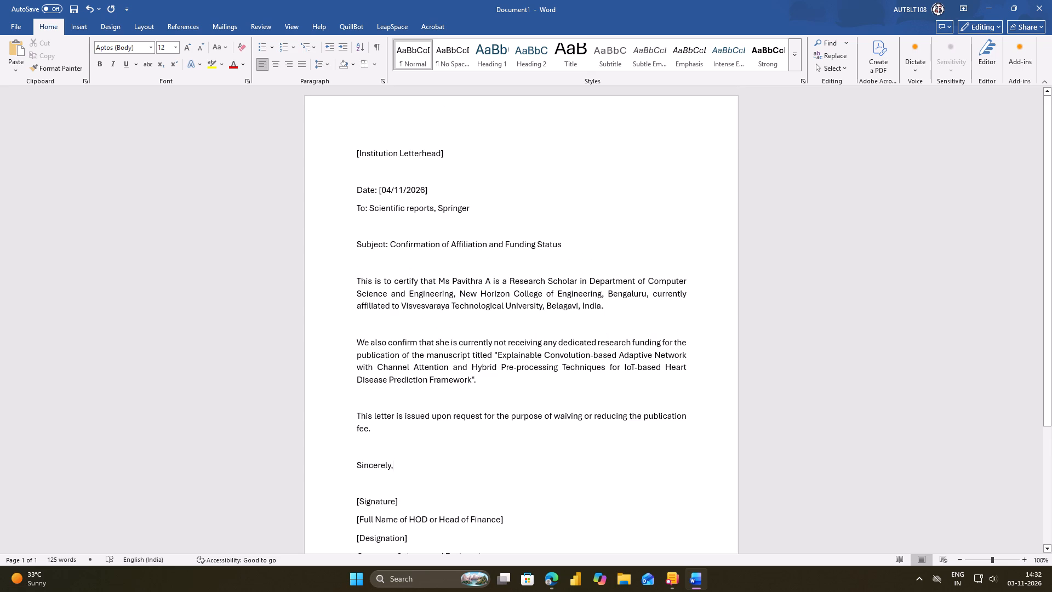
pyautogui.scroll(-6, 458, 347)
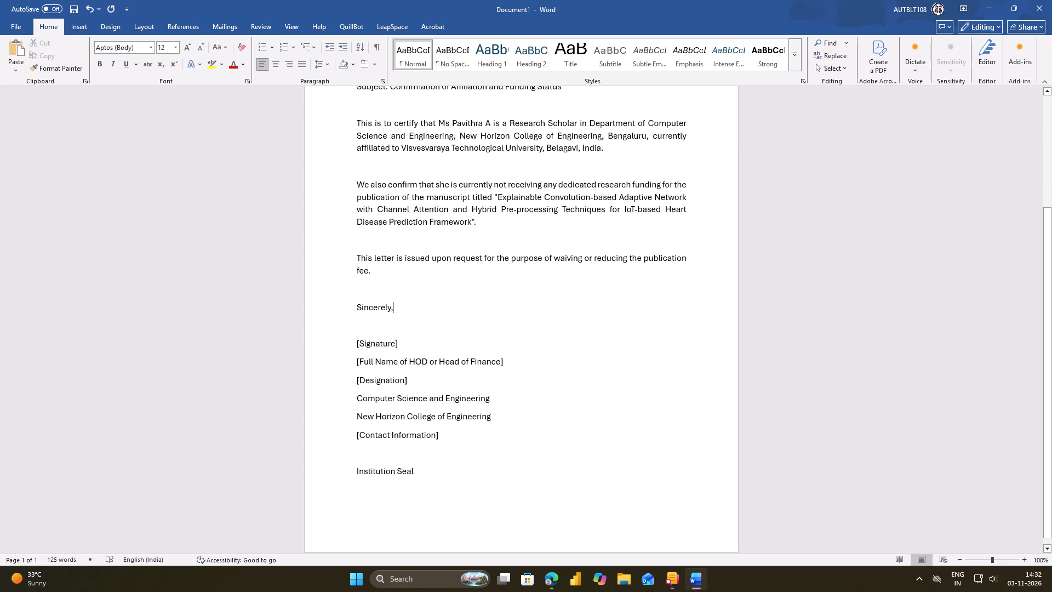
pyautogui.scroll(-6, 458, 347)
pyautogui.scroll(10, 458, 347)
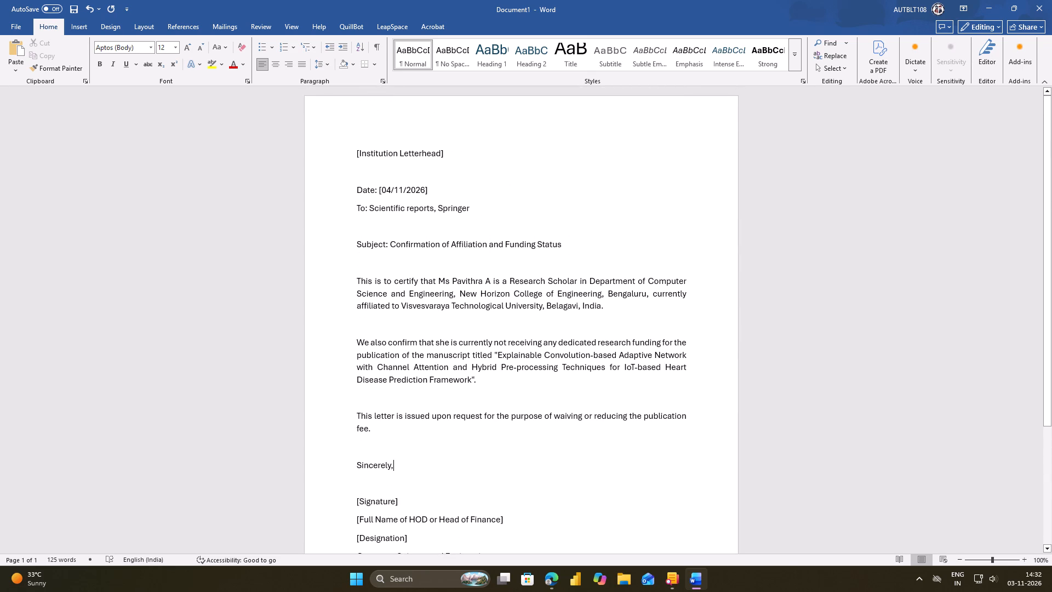
# Start saving the letter as a Word document in the Downloads folder, with a file name beginning "wea".
pyautogui.click(18, 21)
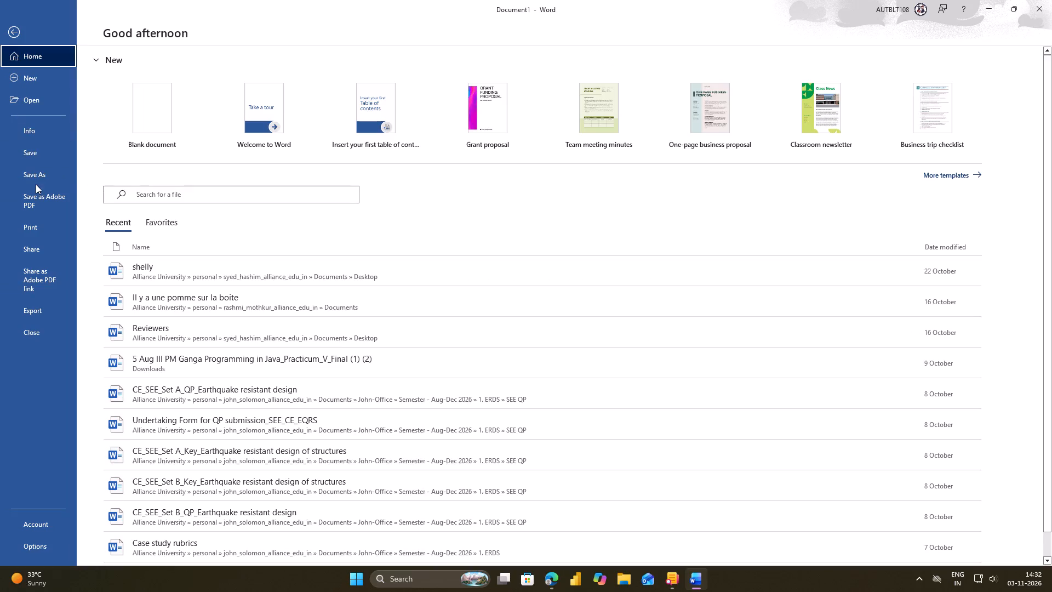
pyautogui.click(35, 177)
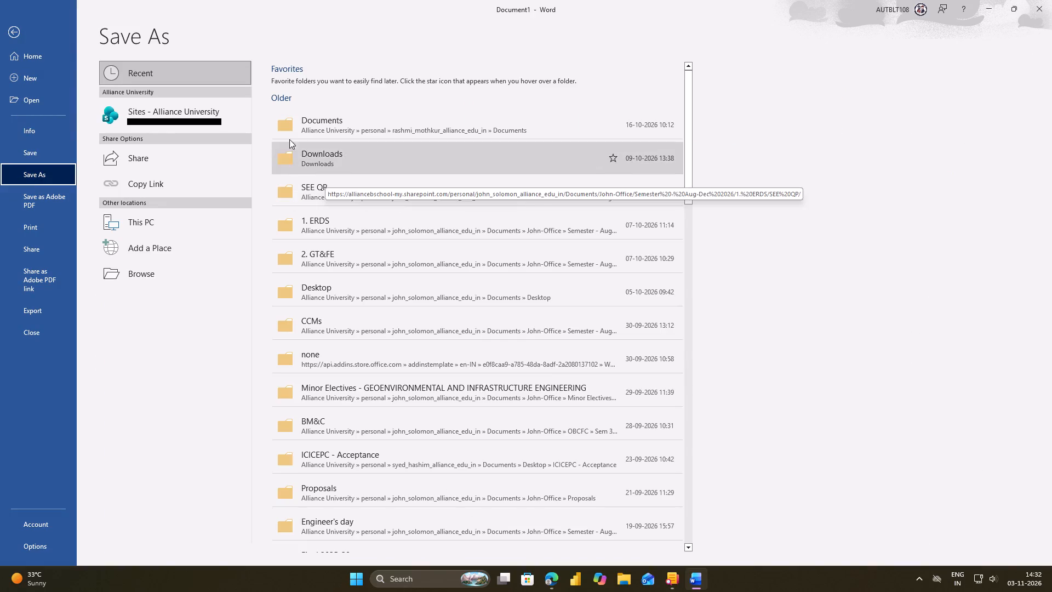
pyautogui.click(298, 154)
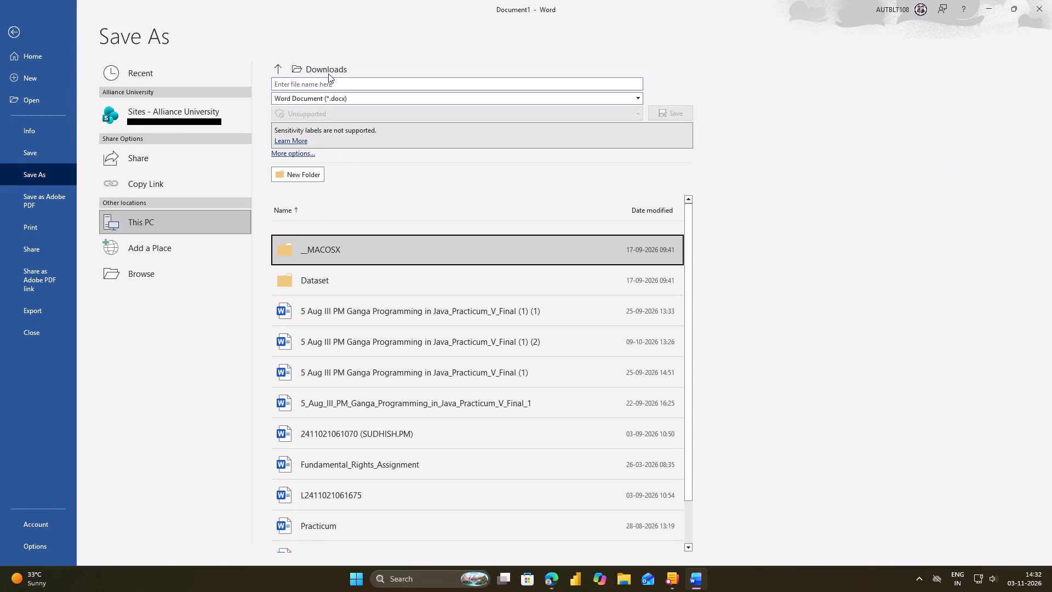
pyautogui.click(326, 83)
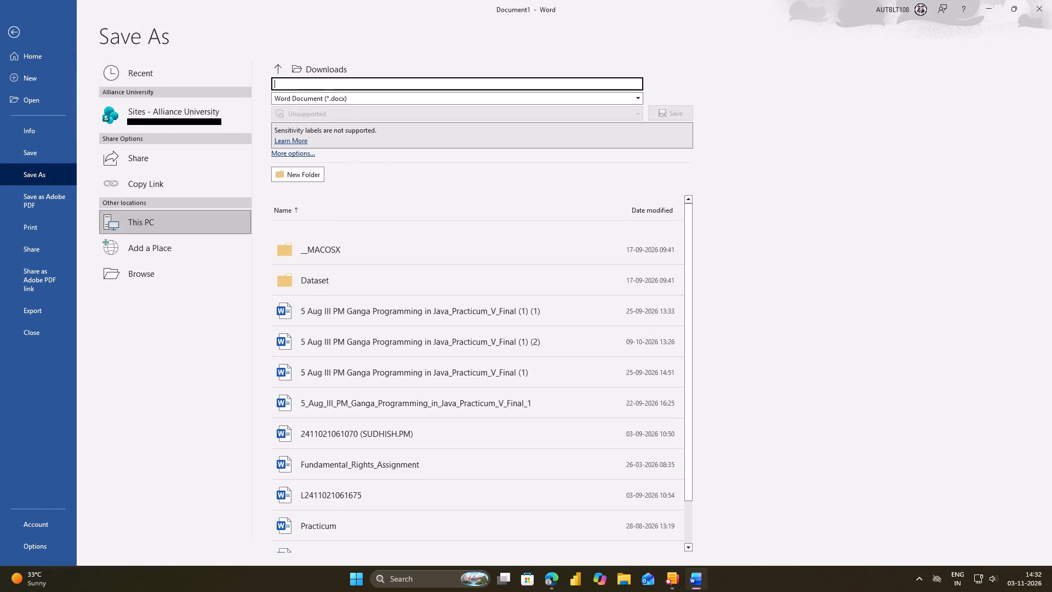
pyautogui.press('w')
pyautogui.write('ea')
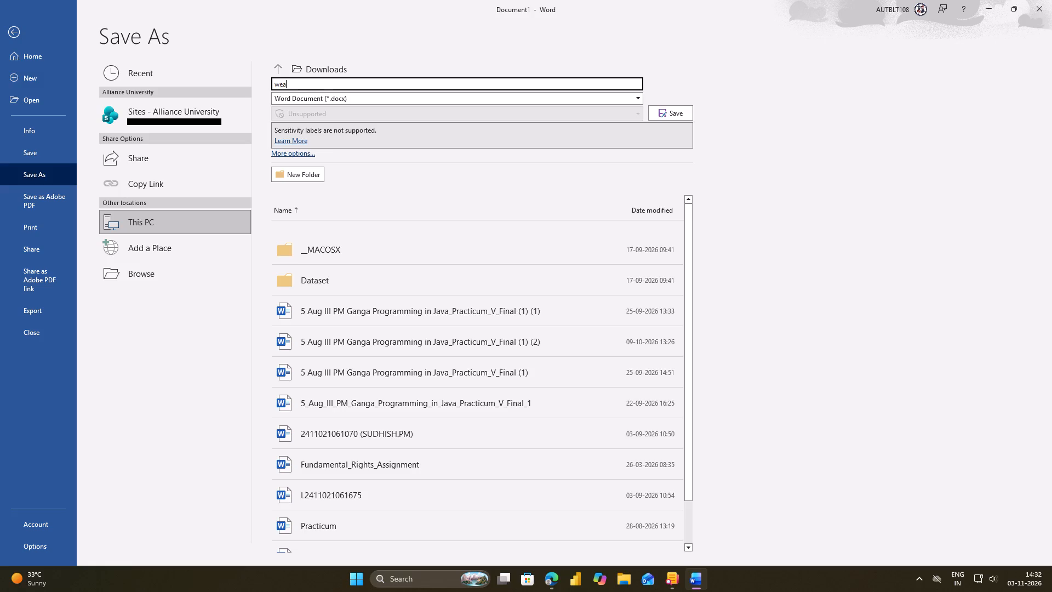
# Correct the file name of the letter being saved in the Downloads folder so it reads "waiver form".
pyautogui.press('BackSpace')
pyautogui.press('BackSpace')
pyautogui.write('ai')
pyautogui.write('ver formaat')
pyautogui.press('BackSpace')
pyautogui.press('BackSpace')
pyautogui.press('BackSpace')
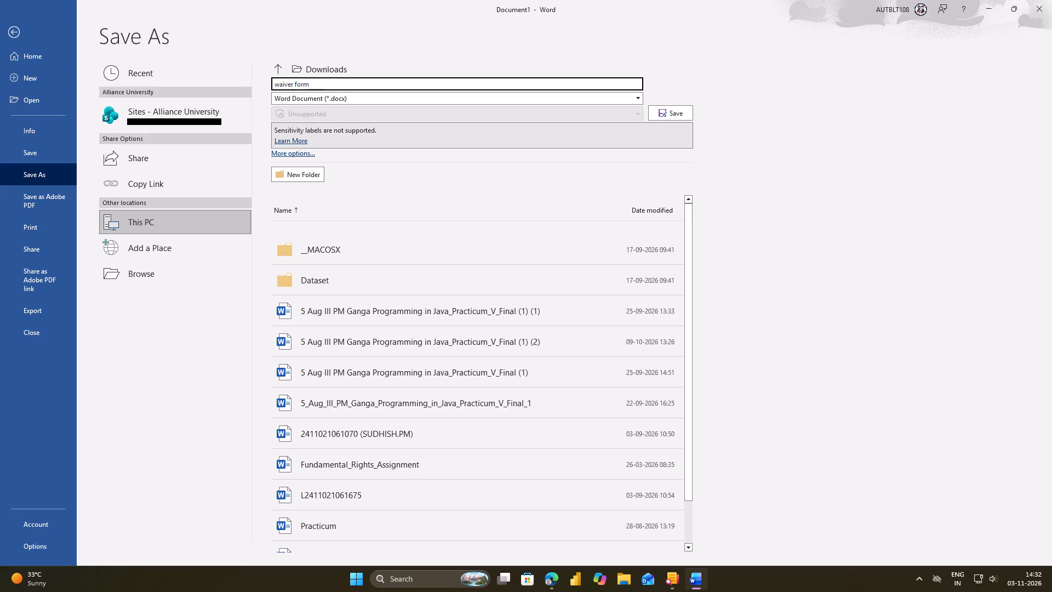
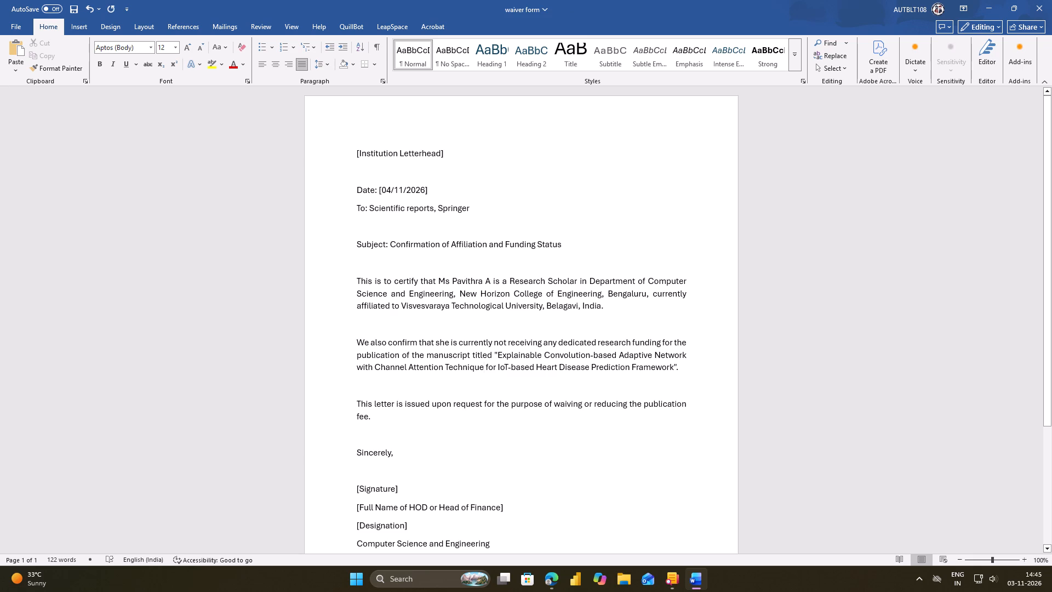
# Save the current changes to the affiliation and funding status letter in the existing waiver form document.
pyautogui.hotkey('ctrl', 's')
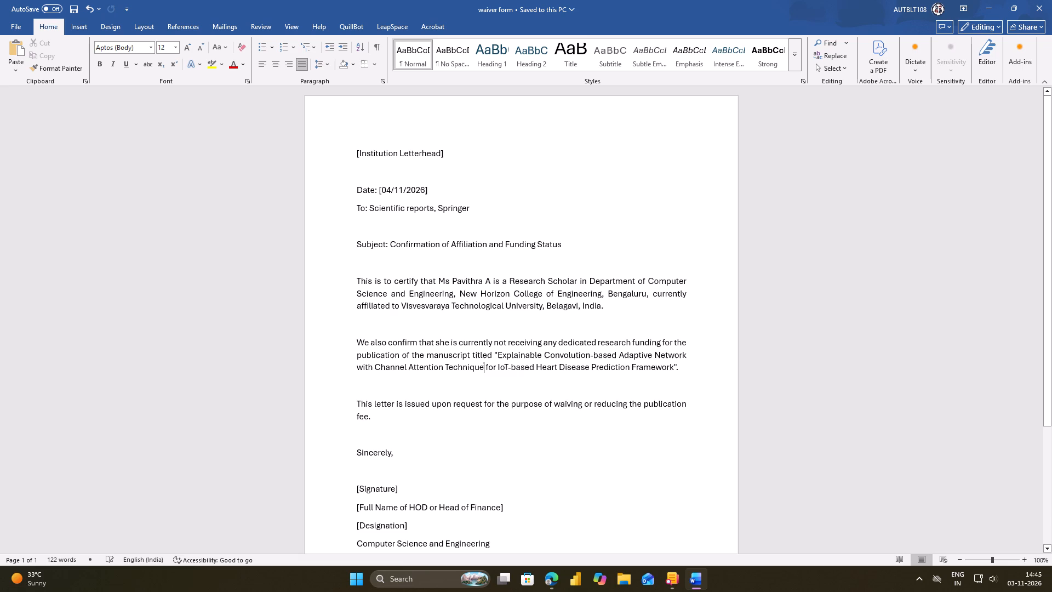
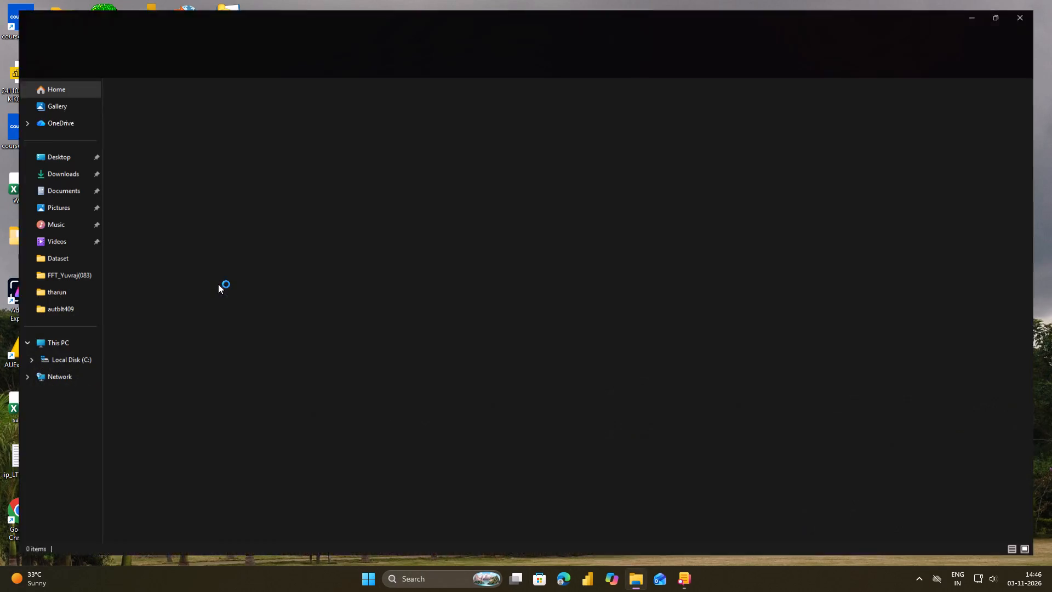
# Select the waiver form document in the Downloads folder and bring up its available file actions.
pyautogui.click(56, 172)
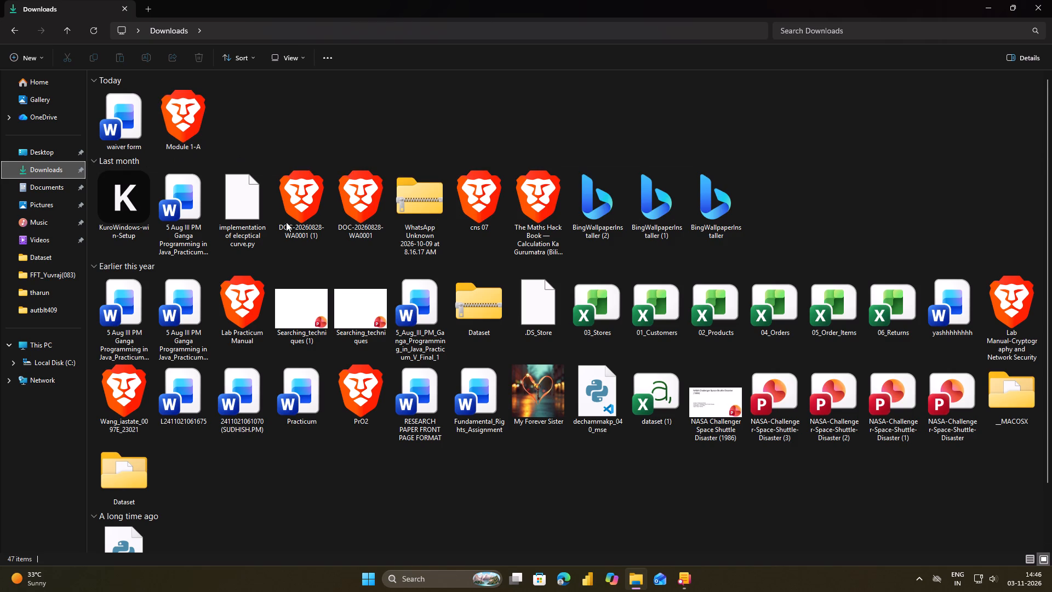
pyautogui.click(131, 144)
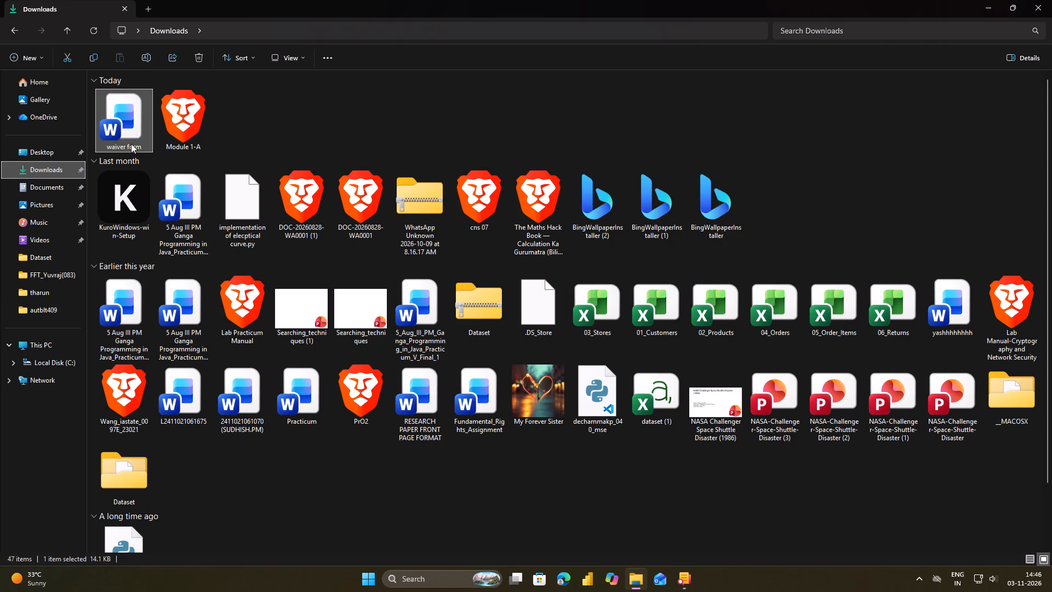
pyautogui.rightClick(131, 144)
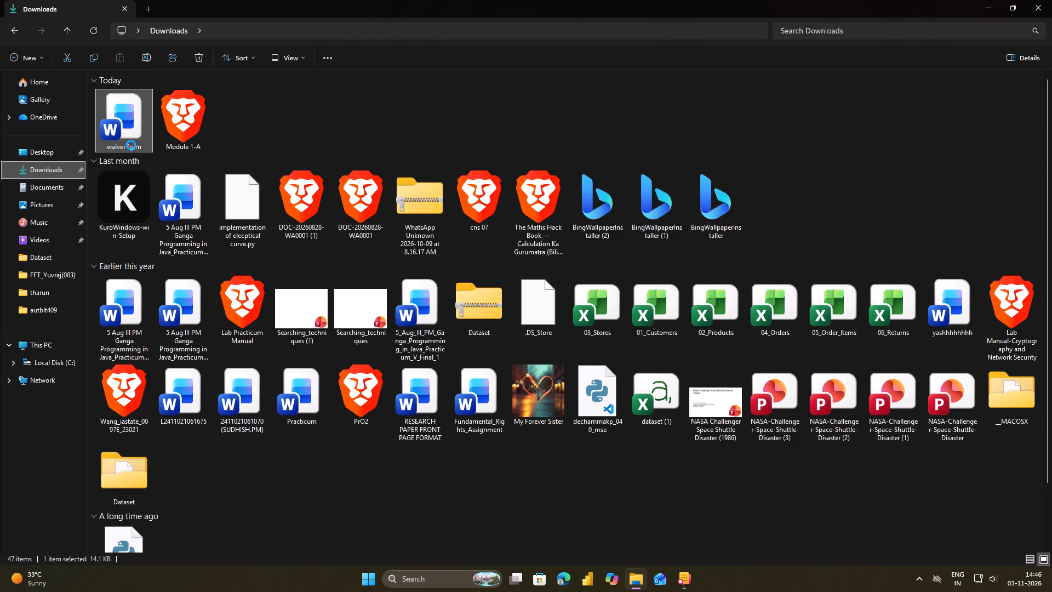